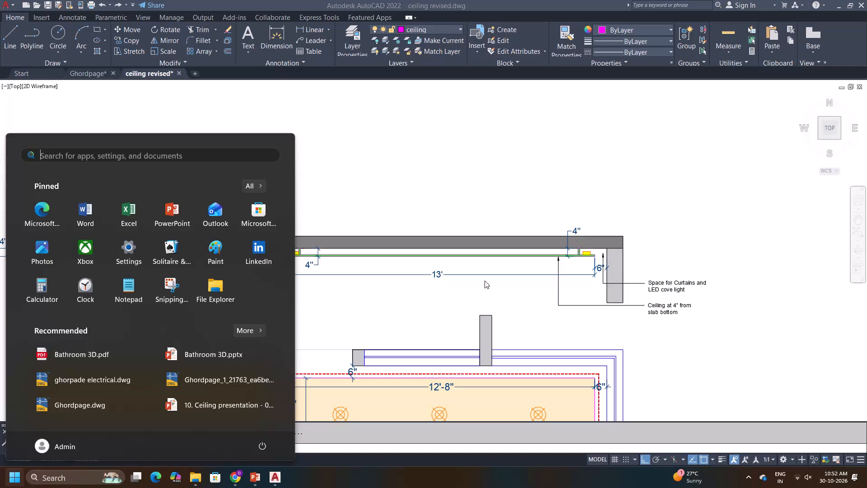
Examine the daughters bedroom ceiling layout together with its Section AA'.
{"action": "left_click", "coordinate": [413, 164]}
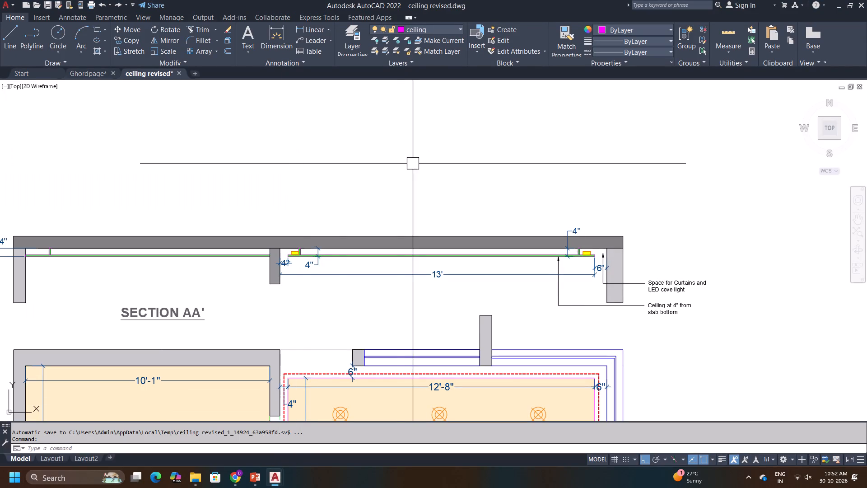
{"action": "scroll", "coordinate": [300, 272], "scroll_direction": "down", "scroll_amount": 1}
{"action": "scroll", "coordinate": [295, 267], "scroll_direction": "up", "scroll_amount": 1}
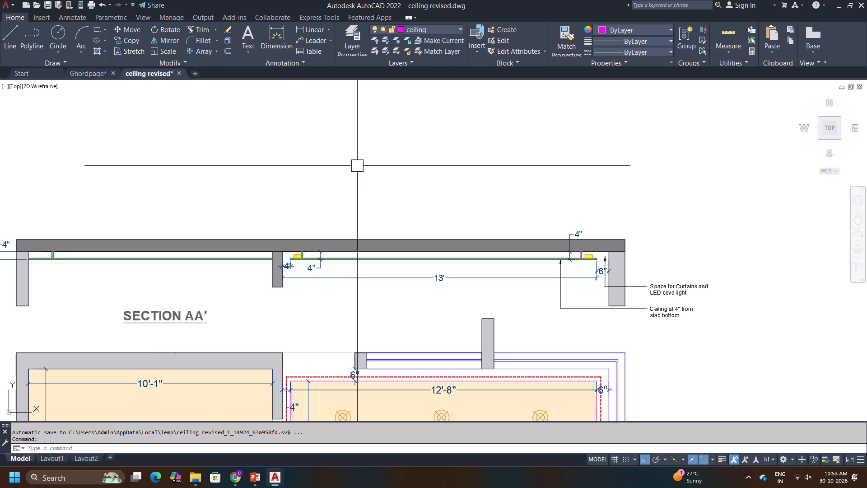
{"action": "scroll", "coordinate": [450, 196], "scroll_direction": "down", "scroll_amount": 4}
{"action": "middle_click_drag", "start_coordinate": [443, 195], "coordinate": [418, 180]}
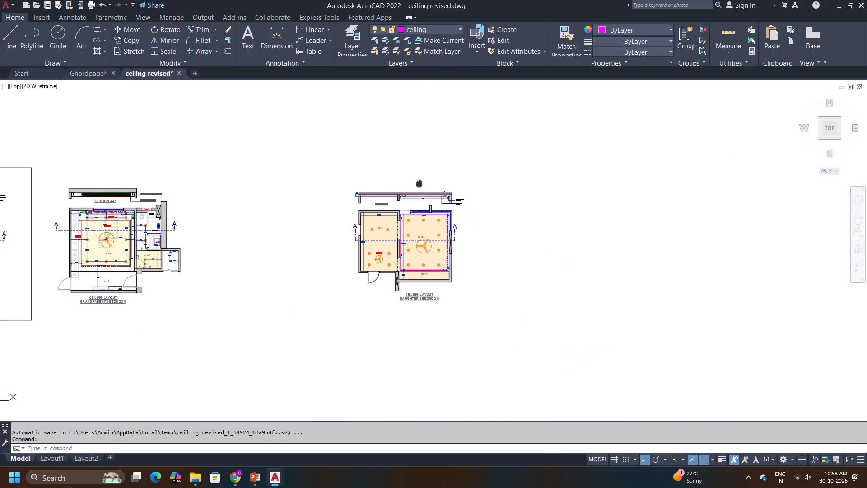
{"action": "middle_click_drag", "start_coordinate": [418, 180], "coordinate": [419, 181]}
{"action": "scroll", "coordinate": [401, 226], "scroll_direction": "up", "scroll_amount": 2}
{"action": "middle_click_drag", "start_coordinate": [441, 224], "coordinate": [378, 191]}
{"action": "middle_click_drag", "start_coordinate": [378, 184], "coordinate": [381, 184]}
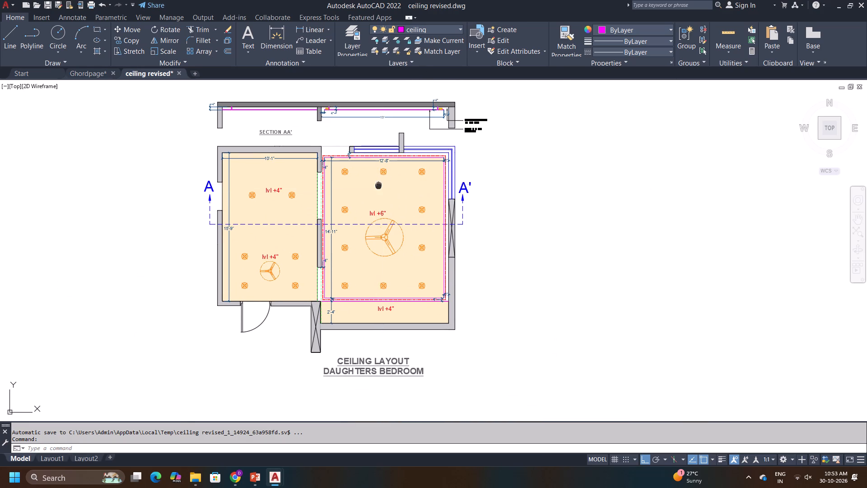
{"action": "middle_click_drag", "start_coordinate": [381, 184], "coordinate": [392, 187]}
{"action": "scroll", "coordinate": [392, 187], "scroll_direction": "up", "scroll_amount": 1}
{"action": "middle_click_drag", "start_coordinate": [392, 187], "coordinate": [412, 156]}
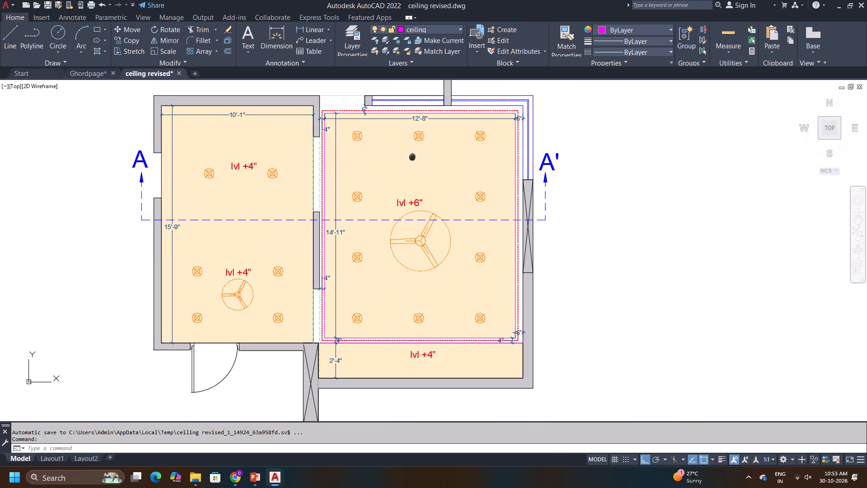
{"action": "middle_click_drag", "start_coordinate": [412, 156], "coordinate": [411, 165]}
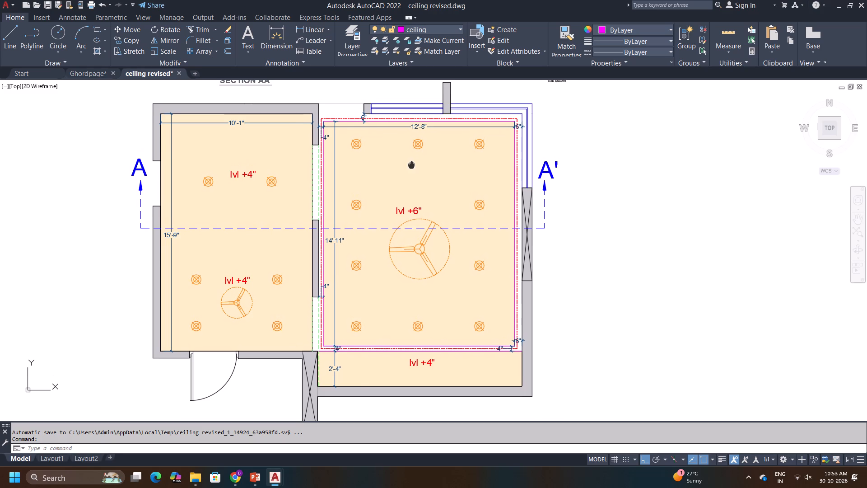
{"action": "middle_click_drag", "start_coordinate": [411, 165], "coordinate": [409, 165]}
Move the whole Section AA' drawing, with its title, dimensions and notes, straight up to leave more space above the daughters bedroom plan.
{"action": "scroll", "coordinate": [397, 160], "scroll_direction": "down", "scroll_amount": 1}
{"action": "type", "text": "z"}
{"action": "key", "text": "space"}
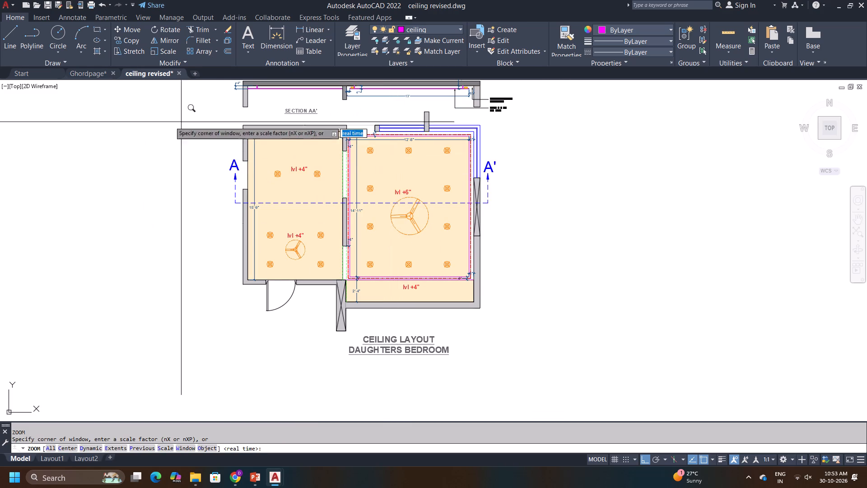
{"action": "middle_click_drag", "start_coordinate": [365, 117], "coordinate": [348, 215]}
{"action": "key", "text": "Escape"}
{"action": "left_click", "coordinate": [520, 148]}
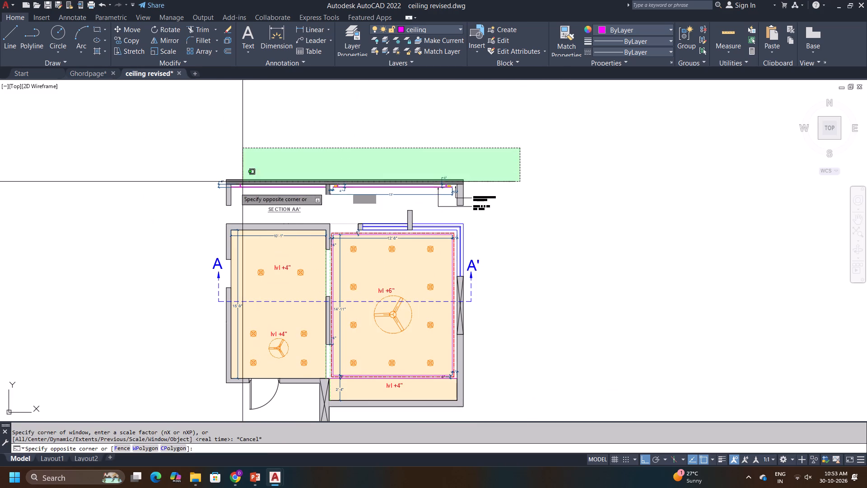
{"action": "scroll", "coordinate": [232, 190], "scroll_direction": "up", "scroll_amount": 2}
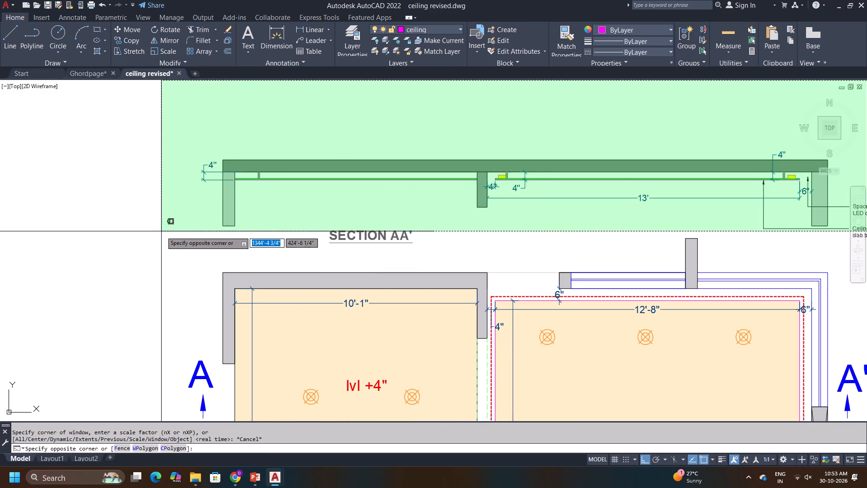
{"action": "left_click", "coordinate": [162, 233]}
{"action": "left_click", "coordinate": [121, 30]}
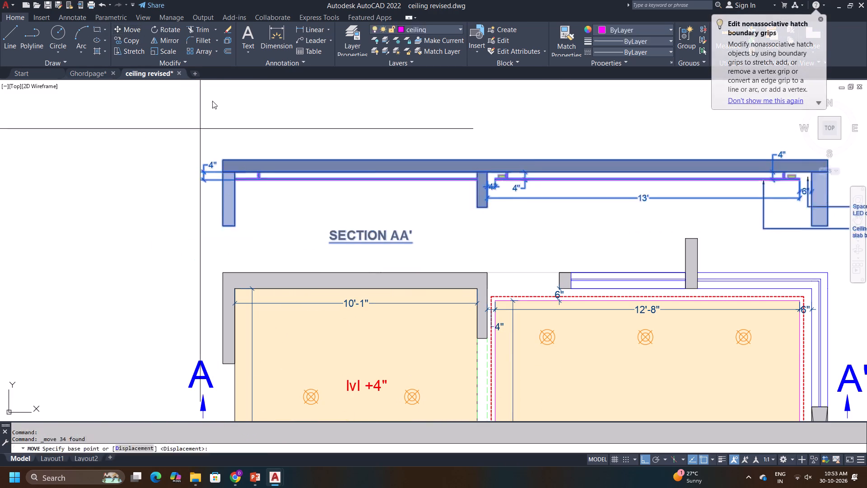
{"action": "scroll", "coordinate": [311, 143], "scroll_direction": "down", "scroll_amount": 1}
{"action": "middle_click_drag", "start_coordinate": [311, 143], "coordinate": [149, 177]}
{"action": "left_click", "coordinate": [529, 211]}
{"action": "left_click", "coordinate": [534, 192]}
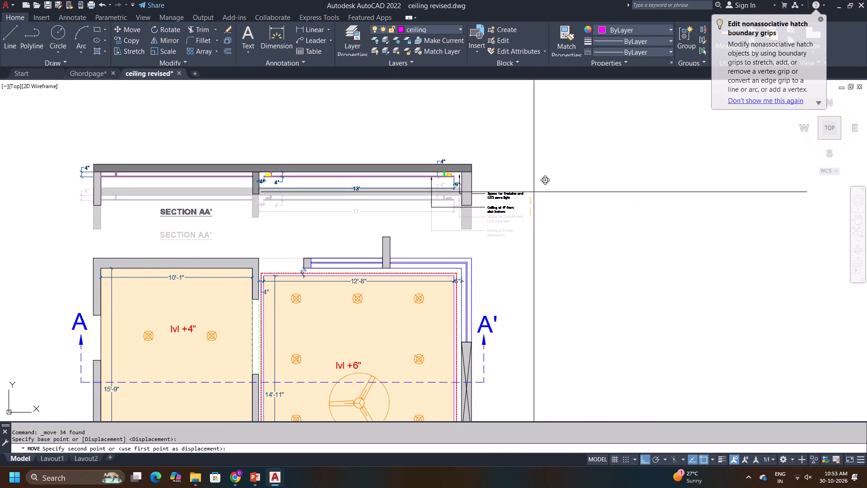
Capture a screen snip of the daughters bedroom ceiling plan, including its A–A' markers and title but without the section.
{"action": "middle_click_drag", "start_coordinate": [289, 233], "coordinate": [363, 79]}
{"action": "middle_click_drag", "start_coordinate": [384, 102], "coordinate": [379, 102]}
{"action": "key", "text": "z"}
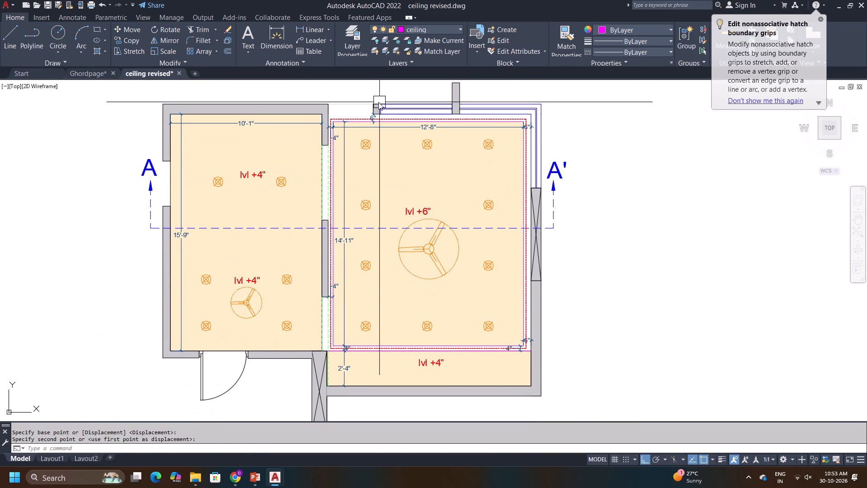
{"action": "key", "text": "space"}
{"action": "middle_click_drag", "start_coordinate": [149, 94], "coordinate": [159, 113]}
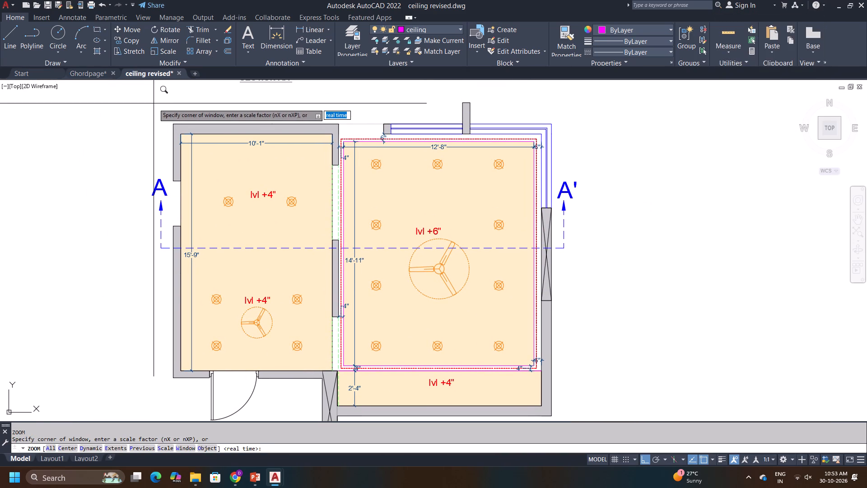
{"action": "left_click", "coordinate": [151, 103]}
{"action": "scroll", "coordinate": [406, 217], "scroll_direction": "down", "scroll_amount": 1}
{"action": "middle_click_drag", "start_coordinate": [478, 254], "coordinate": [472, 231]}
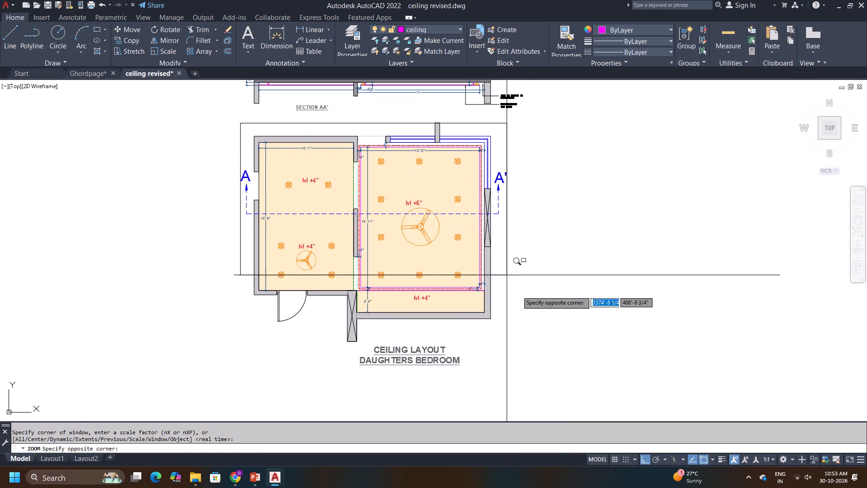
{"action": "left_click", "coordinate": [508, 375]}
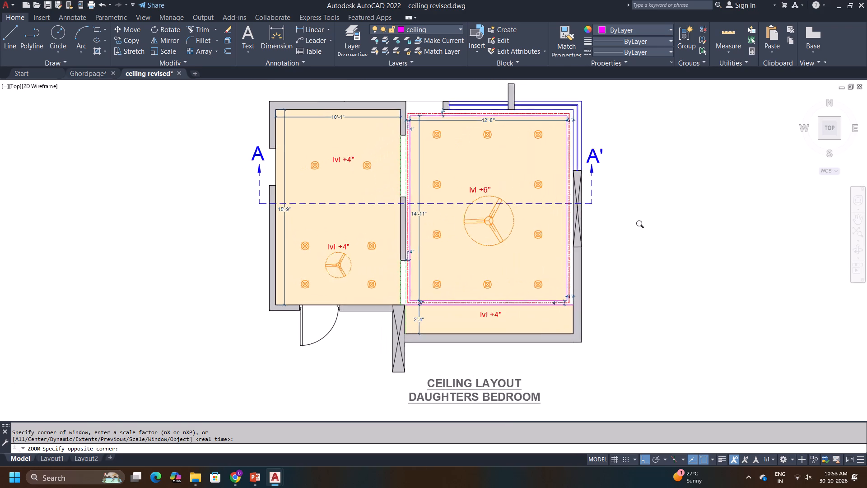
{"action": "middle_click_drag", "start_coordinate": [742, 227], "coordinate": [740, 234]}
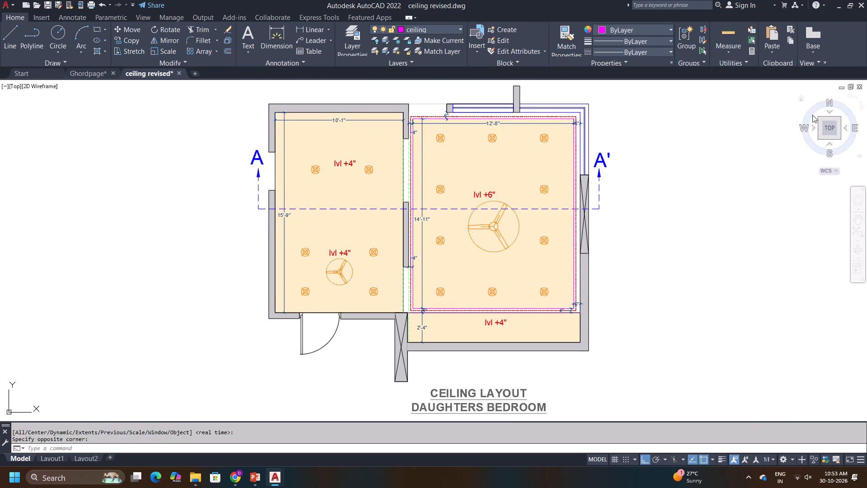
{"action": "key", "text": "Print"}
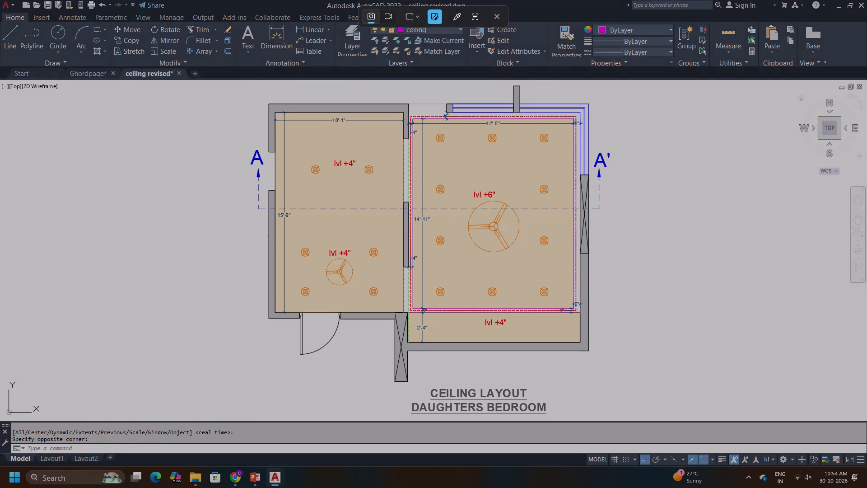
{"action": "left_click_drag", "start_coordinate": [242, 80], "coordinate": [648, 375]}
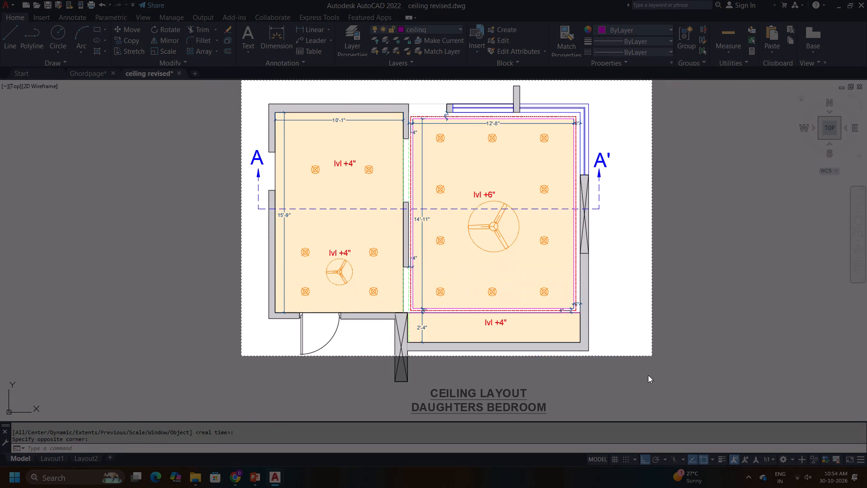
{"action": "left_click_drag", "start_coordinate": [648, 375], "coordinate": [629, 419]}
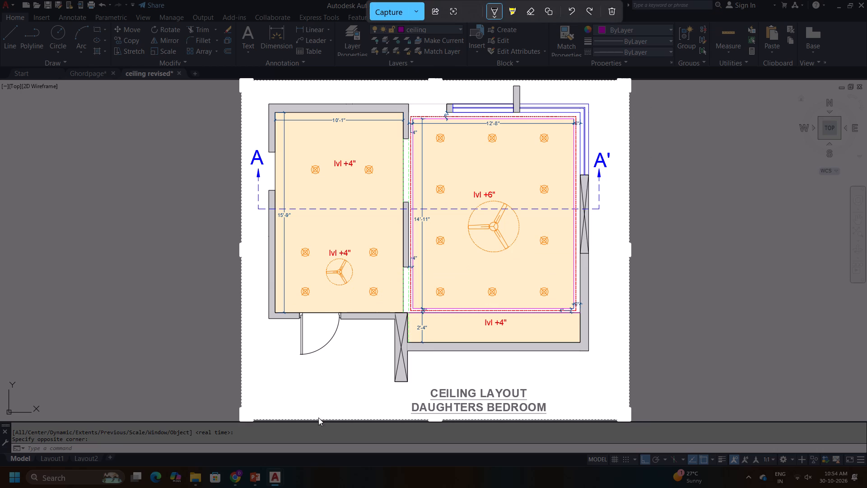
{"action": "left_click", "coordinate": [363, 438]}
{"action": "left_click", "coordinate": [348, 413]}
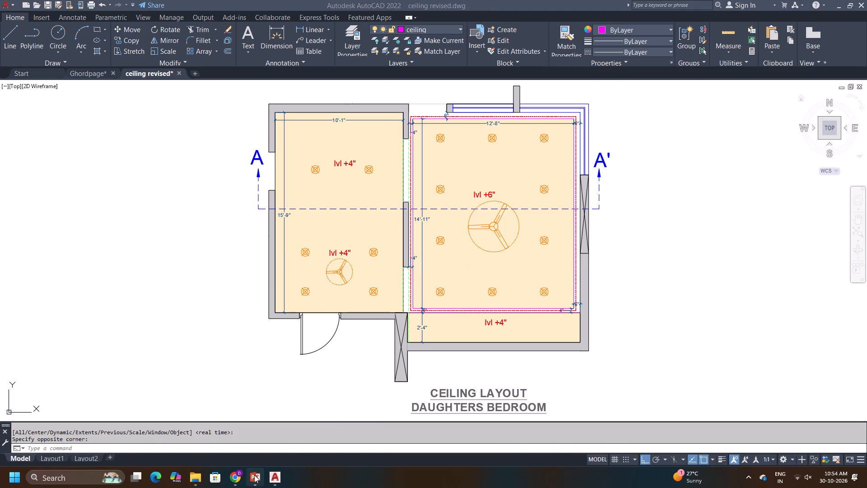
Switch to the PowerPoint ceiling presentation and paste the plan snip onto slide 11, after the DAUGHTERS BEDROOM title slide.
{"action": "left_click", "coordinate": [254, 475]}
{"action": "scroll", "coordinate": [65, 315], "scroll_direction": "down", "scroll_amount": 4}
{"action": "scroll", "coordinate": [75, 334], "scroll_direction": "up", "scroll_amount": 4}
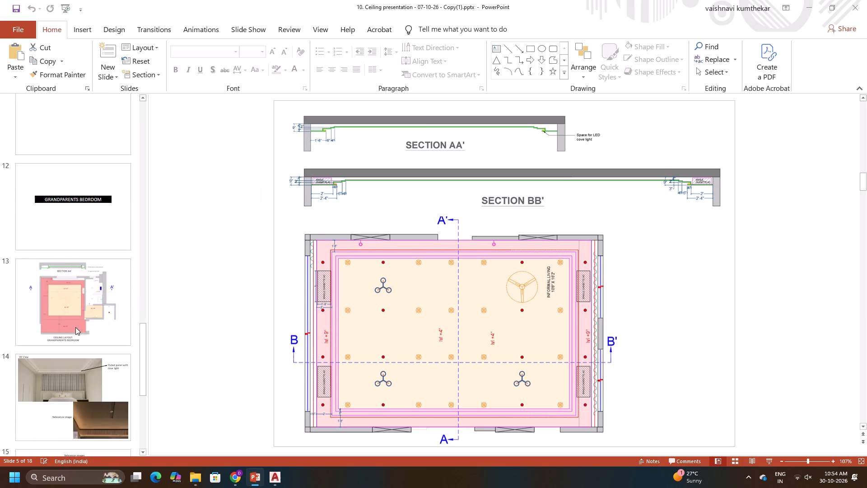
{"action": "scroll", "coordinate": [75, 327], "scroll_direction": "up", "scroll_amount": 3}
{"action": "left_click", "coordinate": [93, 249]}
{"action": "key", "text": "ctrl+v"}
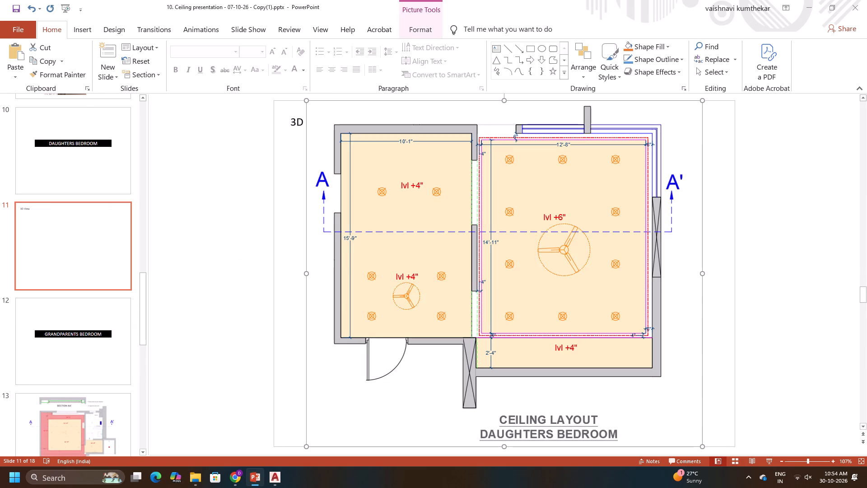
{"action": "left_click_drag", "start_coordinate": [421, 221], "coordinate": [422, 225]}
Delete the 3D View text box from slide 11.
{"action": "left_click", "coordinate": [290, 122]}
{"action": "left_click", "coordinate": [294, 129]}
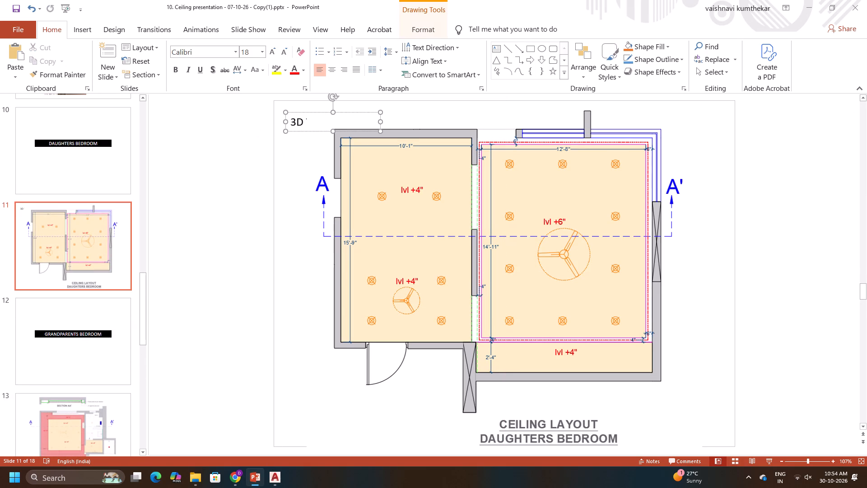
{"action": "key", "text": "Delete"}
Shrink the pasted plan picture proportionally and place it at the slide's lower left, leaving room above for the section.
{"action": "left_click", "coordinate": [489, 166]}
{"action": "left_click_drag", "start_coordinate": [701, 103], "coordinate": [655, 144]}
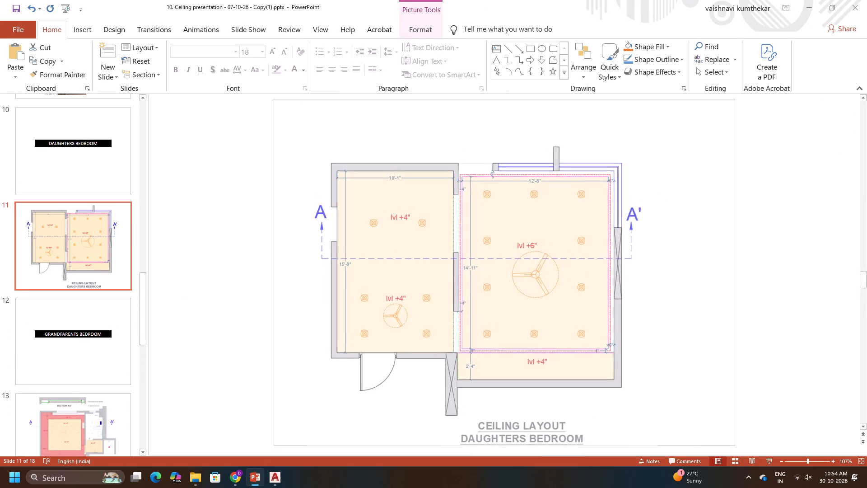
{"action": "left_click_drag", "start_coordinate": [655, 144], "coordinate": [652, 147]}
{"action": "left_click_drag", "start_coordinate": [601, 199], "coordinate": [583, 195]}
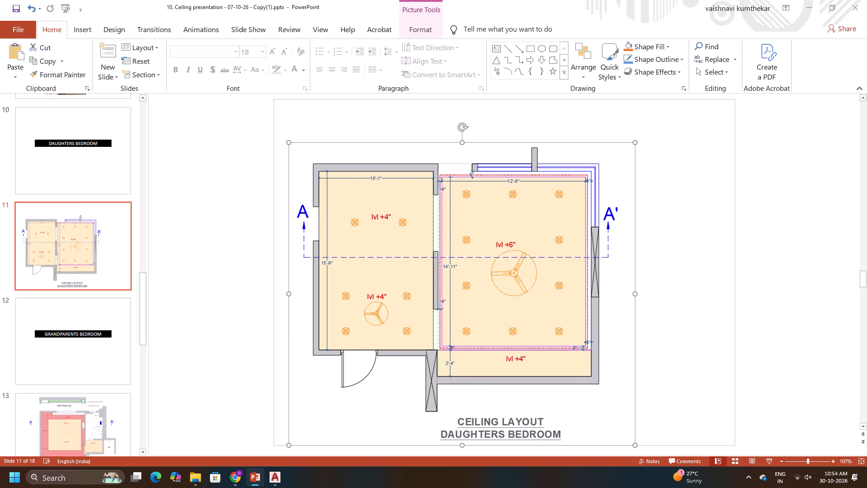
{"action": "left_click_drag", "start_coordinate": [634, 141], "coordinate": [599, 177]}
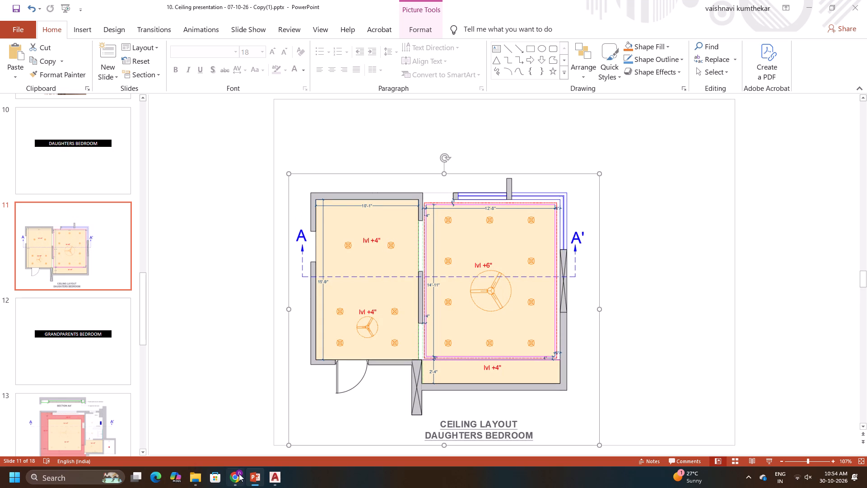
Switch back to the AutoCAD window.
{"action": "left_click", "coordinate": [280, 476]}
{"action": "left_click", "coordinate": [269, 459]}
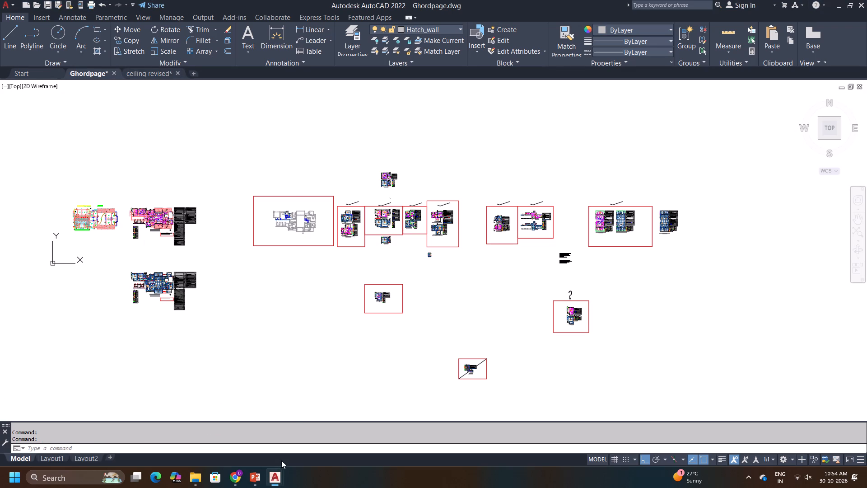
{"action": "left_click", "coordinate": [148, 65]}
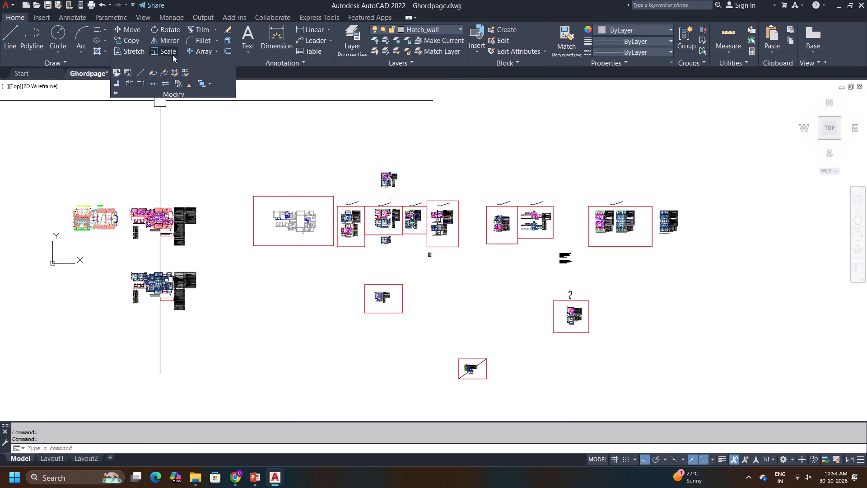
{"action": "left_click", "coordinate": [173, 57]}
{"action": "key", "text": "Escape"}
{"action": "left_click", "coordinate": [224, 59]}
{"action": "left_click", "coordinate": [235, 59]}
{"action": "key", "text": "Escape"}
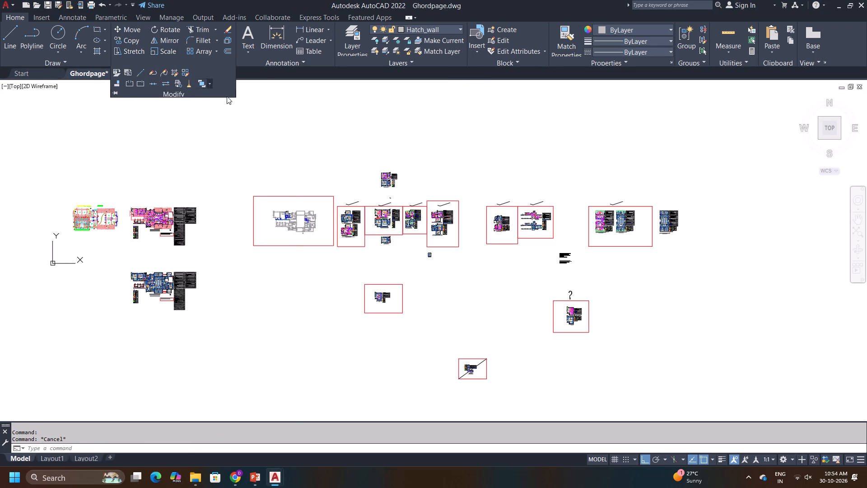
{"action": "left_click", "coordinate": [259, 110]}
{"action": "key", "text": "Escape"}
Switch to the ceiling revised drawing and frame the daughters bedroom Section AA' with its title and notes for capture.
{"action": "left_click", "coordinate": [142, 71]}
{"action": "scroll", "coordinate": [402, 178], "scroll_direction": "down", "scroll_amount": 2}
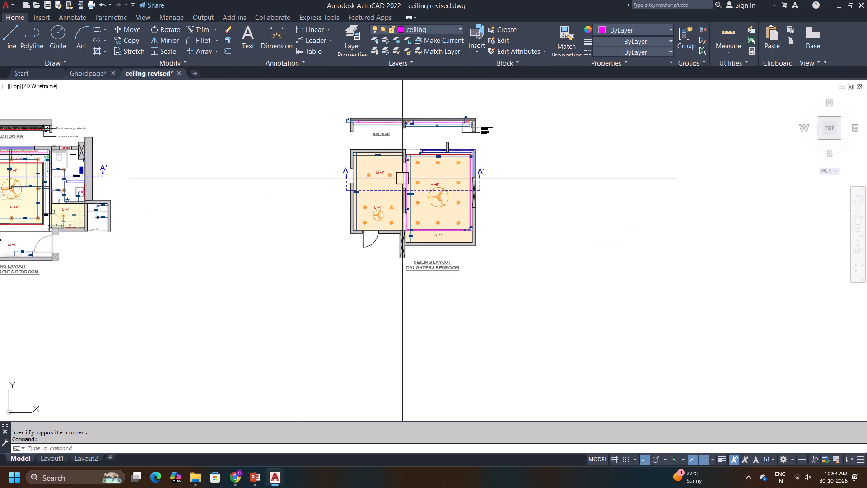
{"action": "middle_click_drag", "start_coordinate": [402, 178], "coordinate": [345, 232]}
{"action": "scroll", "coordinate": [372, 191], "scroll_direction": "up", "scroll_amount": 3}
{"action": "middle_click_drag", "start_coordinate": [423, 102], "coordinate": [449, 106]}
{"action": "scroll", "coordinate": [452, 102], "scroll_direction": "up", "scroll_amount": 1}
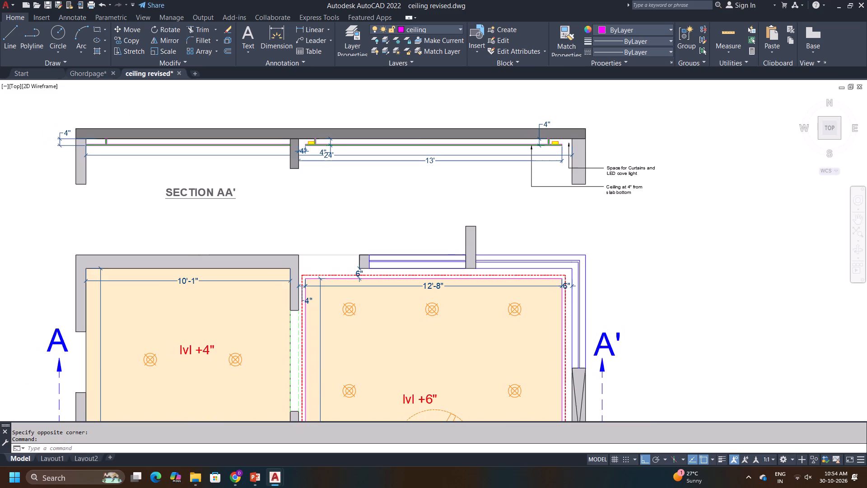
{"action": "middle_click_drag", "start_coordinate": [452, 102], "coordinate": [548, 106]}
{"action": "middle_click_drag", "start_coordinate": [545, 108], "coordinate": [502, 116]}
{"action": "scroll", "coordinate": [502, 116], "scroll_direction": "down", "scroll_amount": 1}
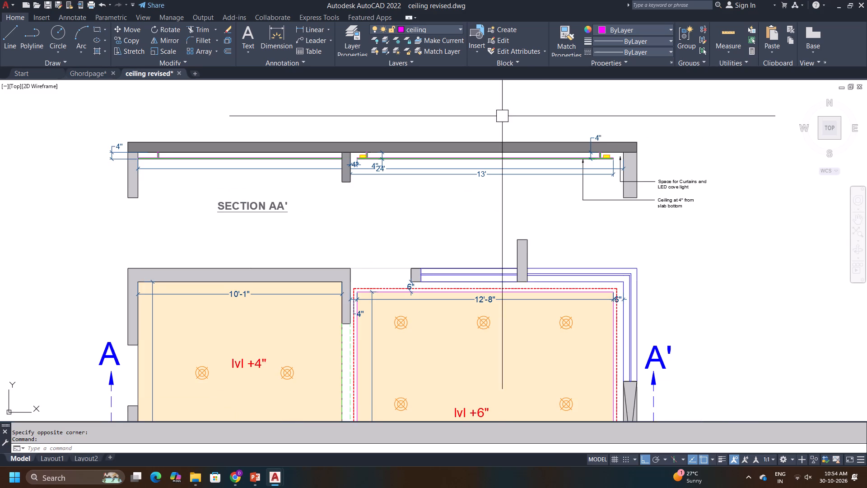
{"action": "middle_click_drag", "start_coordinate": [502, 116], "coordinate": [499, 108]}
{"action": "key", "text": "z"}
{"action": "key", "text": "space"}
{"action": "left_click_drag", "start_coordinate": [98, 108], "coordinate": [104, 112]}
{"action": "left_click", "coordinate": [705, 216]}
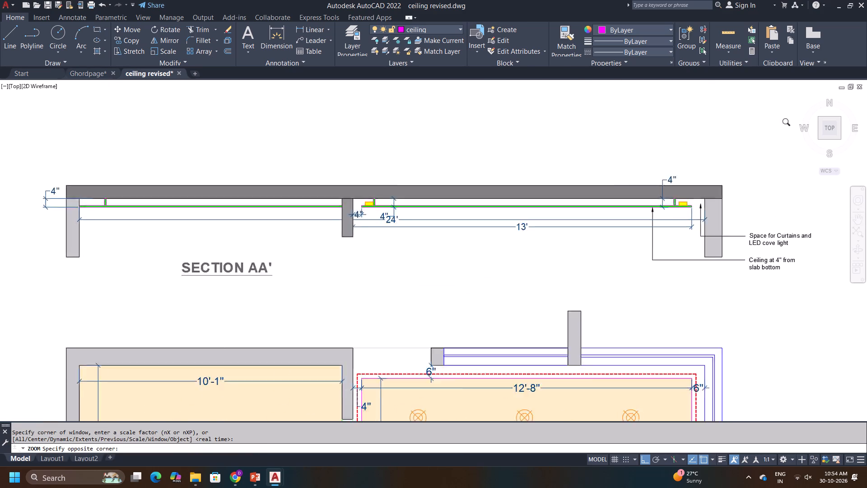
{"action": "middle_click_drag", "start_coordinate": [708, 125], "coordinate": [703, 125]}
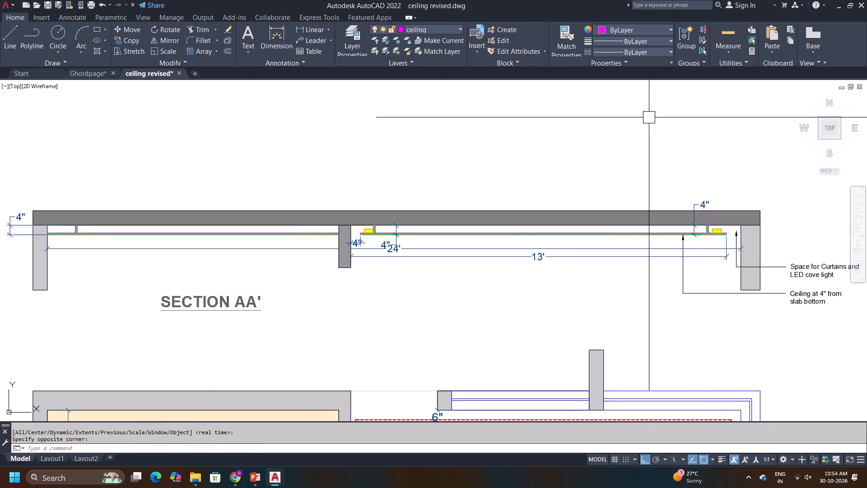
{"action": "middle_click", "coordinate": [648, 117]}
{"action": "scroll", "coordinate": [647, 117], "scroll_direction": "down", "scroll_amount": 1}
{"action": "middle_click_drag", "start_coordinate": [646, 117], "coordinate": [624, 115]}
{"action": "key", "text": "z"}
{"action": "key", "text": "space"}
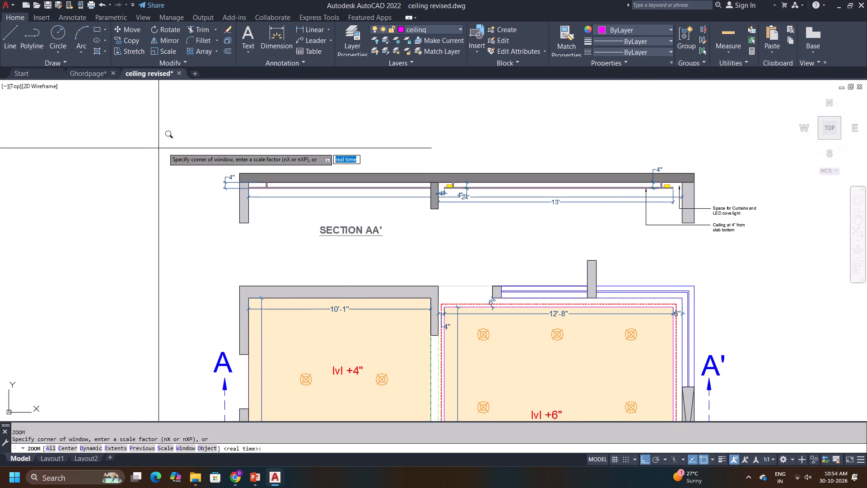
{"action": "left_click", "coordinate": [186, 147]}
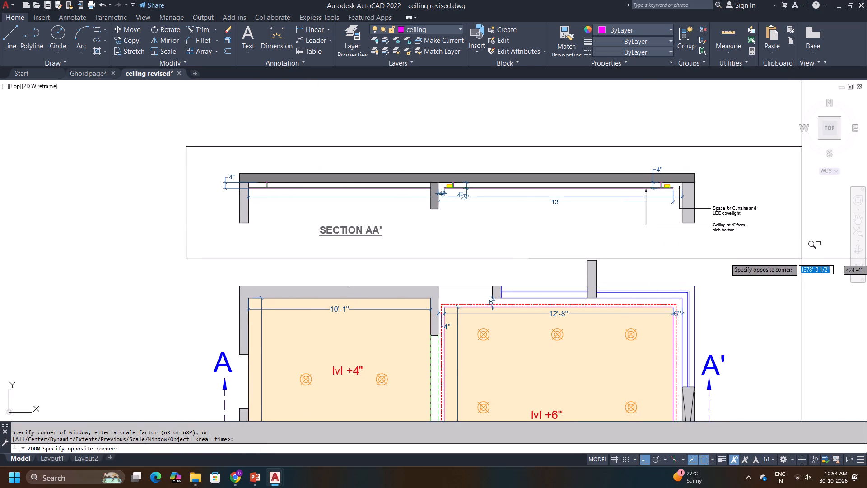
{"action": "left_click", "coordinate": [802, 255]}
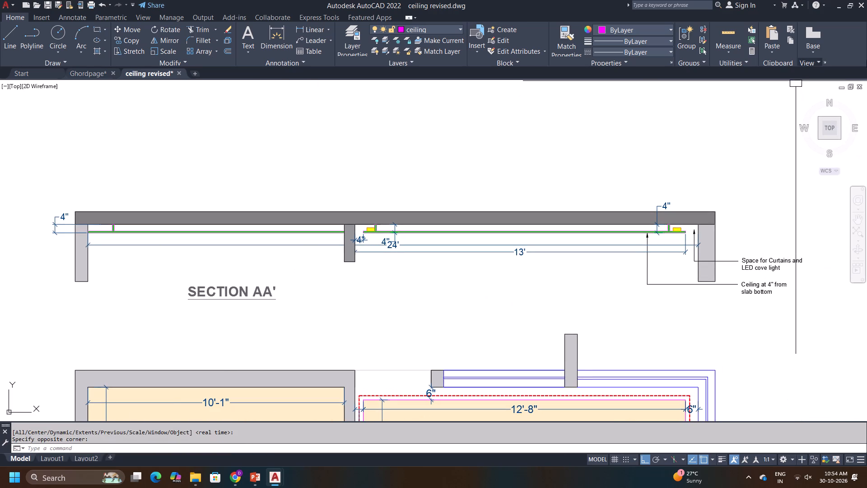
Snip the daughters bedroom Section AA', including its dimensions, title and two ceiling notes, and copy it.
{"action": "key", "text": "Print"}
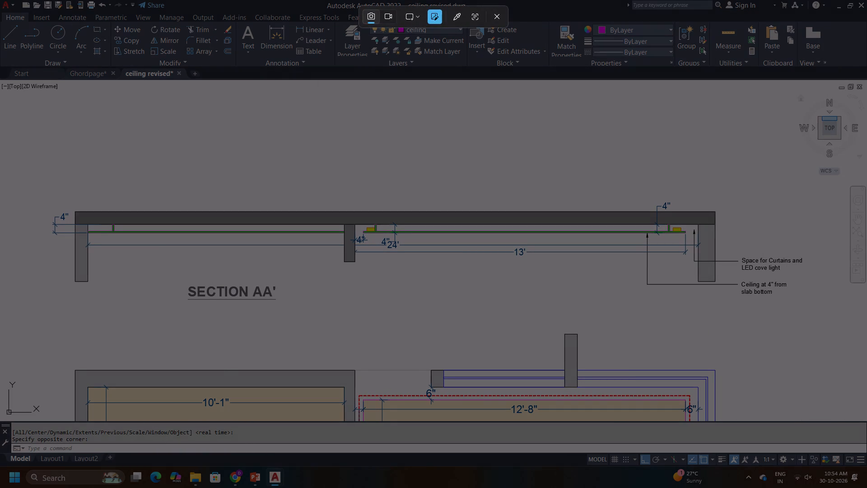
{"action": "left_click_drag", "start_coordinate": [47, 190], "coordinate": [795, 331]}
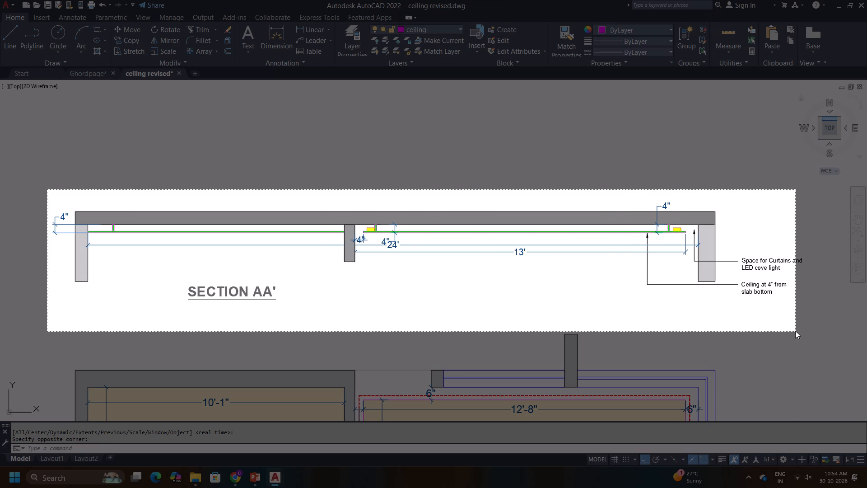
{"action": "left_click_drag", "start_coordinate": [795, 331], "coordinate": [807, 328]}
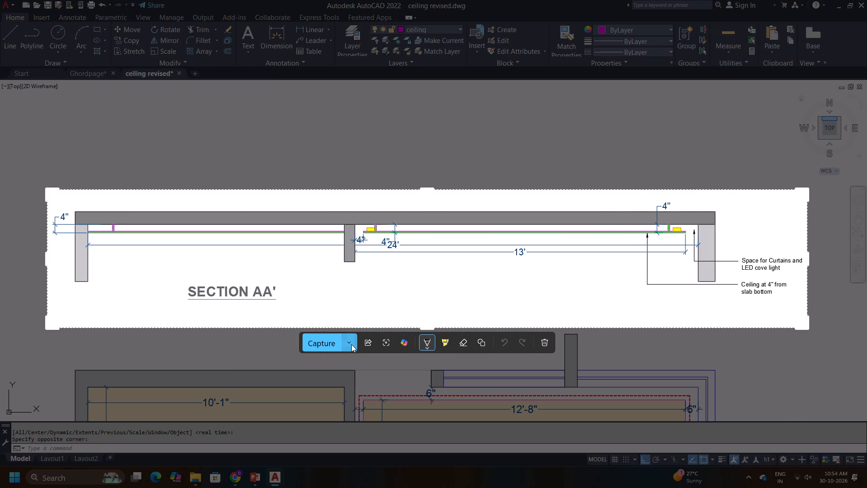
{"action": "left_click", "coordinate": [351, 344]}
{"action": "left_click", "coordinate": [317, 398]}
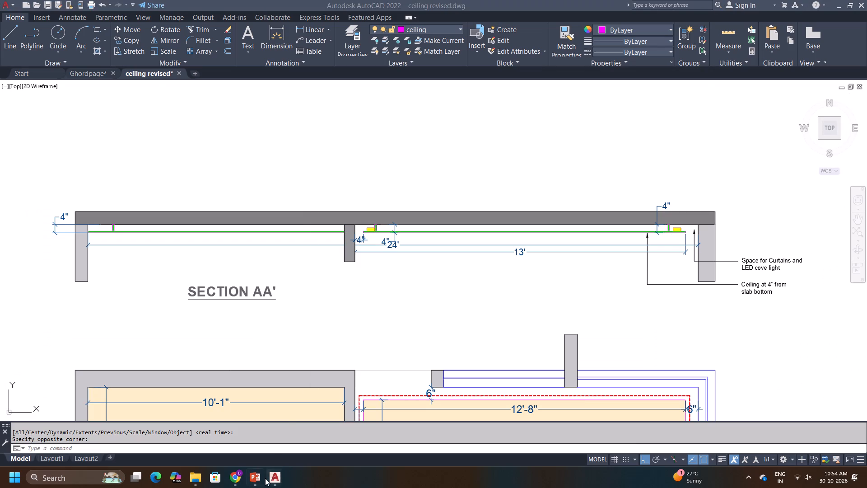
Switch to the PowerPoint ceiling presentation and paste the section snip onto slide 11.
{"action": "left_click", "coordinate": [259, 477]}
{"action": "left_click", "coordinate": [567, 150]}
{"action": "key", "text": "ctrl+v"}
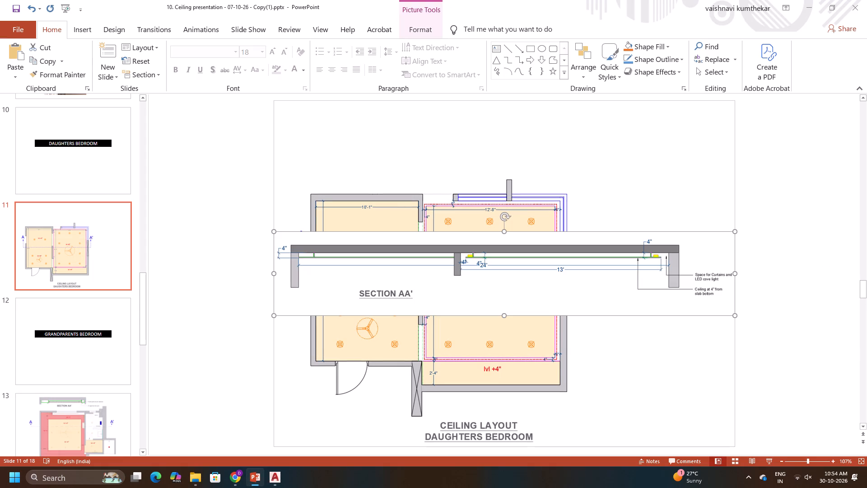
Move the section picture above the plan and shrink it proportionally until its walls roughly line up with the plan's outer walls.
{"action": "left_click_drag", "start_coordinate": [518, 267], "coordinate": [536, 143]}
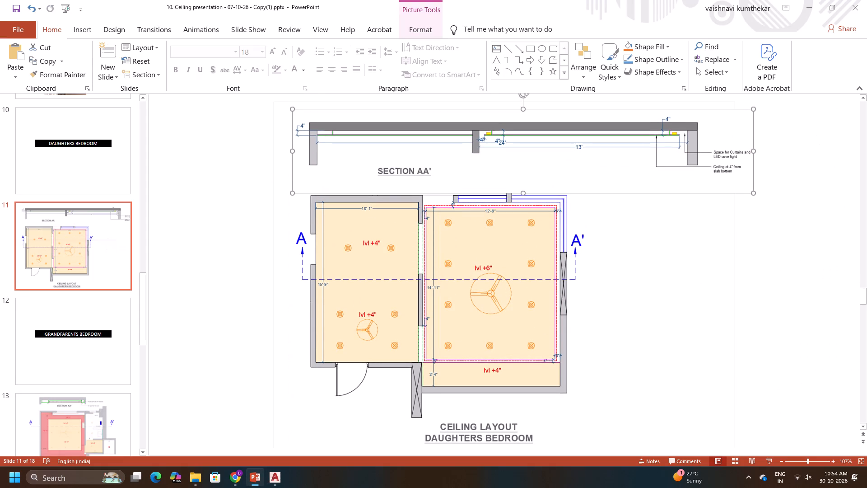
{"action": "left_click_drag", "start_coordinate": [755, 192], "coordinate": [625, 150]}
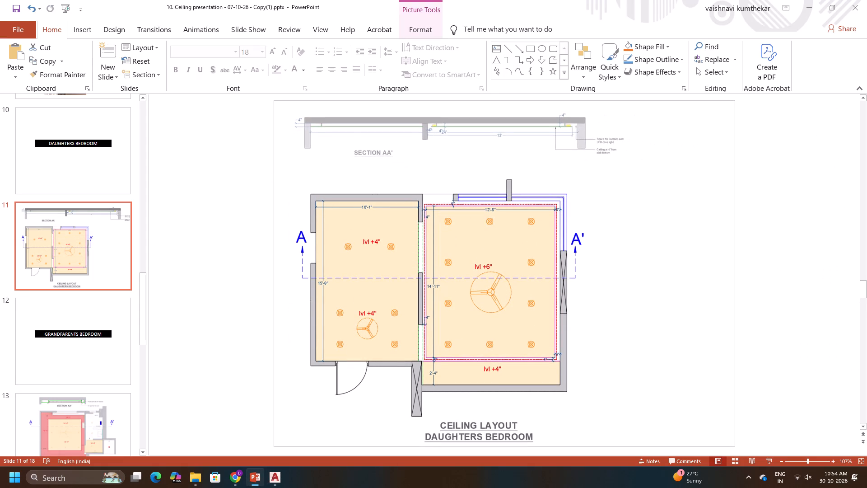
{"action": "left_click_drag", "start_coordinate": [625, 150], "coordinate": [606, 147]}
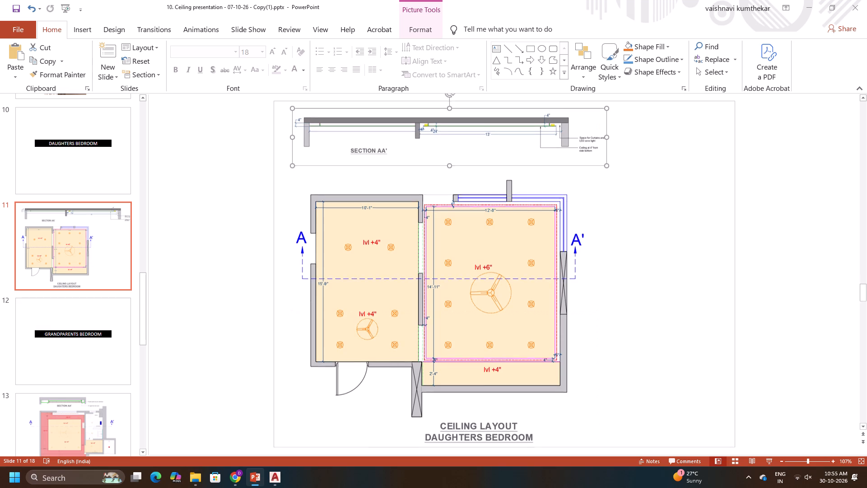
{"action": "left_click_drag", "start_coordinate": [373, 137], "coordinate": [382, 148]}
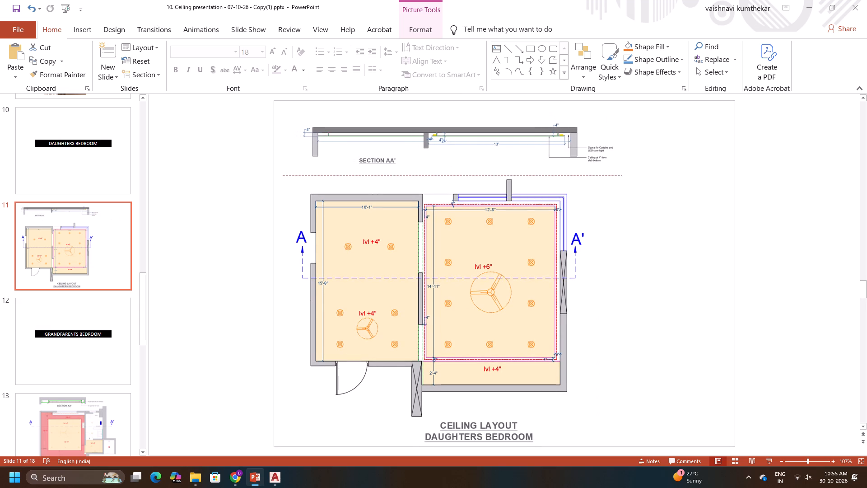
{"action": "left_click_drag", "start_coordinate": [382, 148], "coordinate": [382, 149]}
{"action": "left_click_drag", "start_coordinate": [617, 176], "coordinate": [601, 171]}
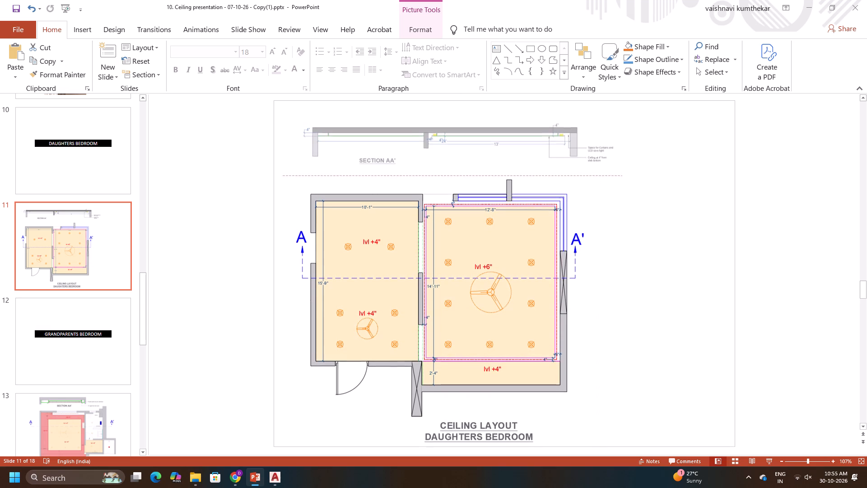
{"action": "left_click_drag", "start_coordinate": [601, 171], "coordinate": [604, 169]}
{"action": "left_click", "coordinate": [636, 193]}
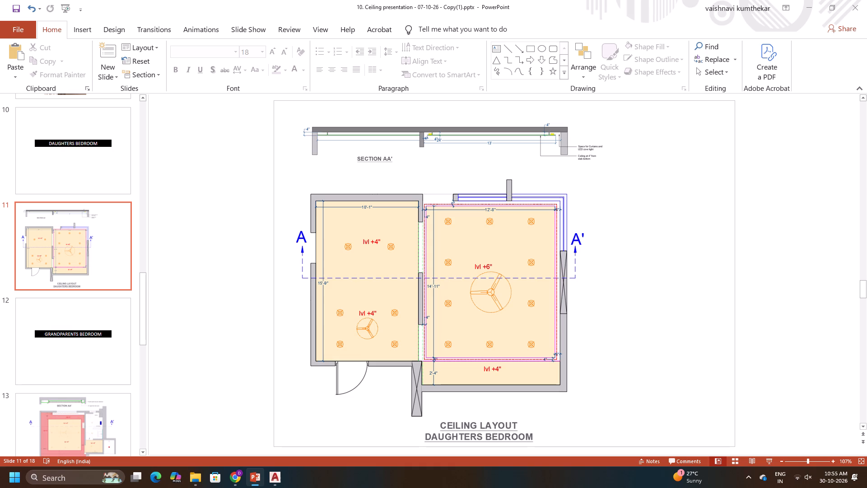
Switch back to the ceiling revised drawing in AutoCAD and lower the section's 24' overall dimension line below the 13' dimension.
{"action": "left_click", "coordinate": [282, 480]}
{"action": "left_click", "coordinate": [331, 437]}
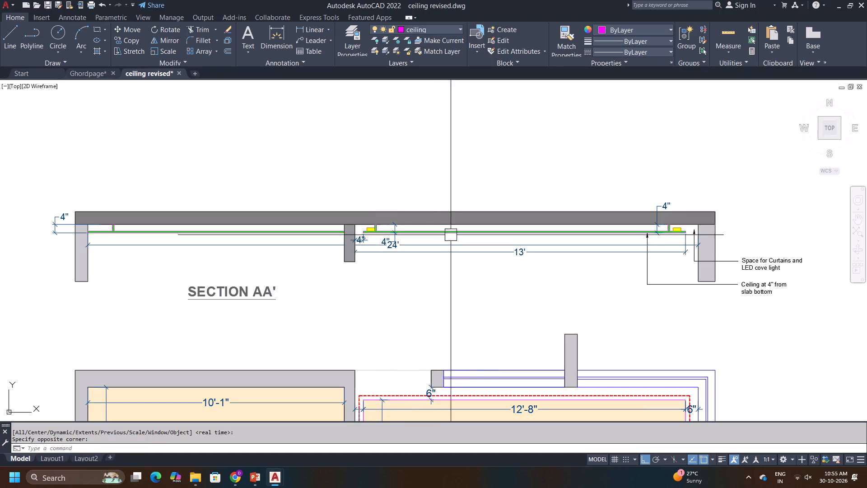
{"action": "left_click", "coordinate": [438, 239]}
{"action": "left_click_drag", "start_coordinate": [697, 244], "coordinate": [697, 249]}
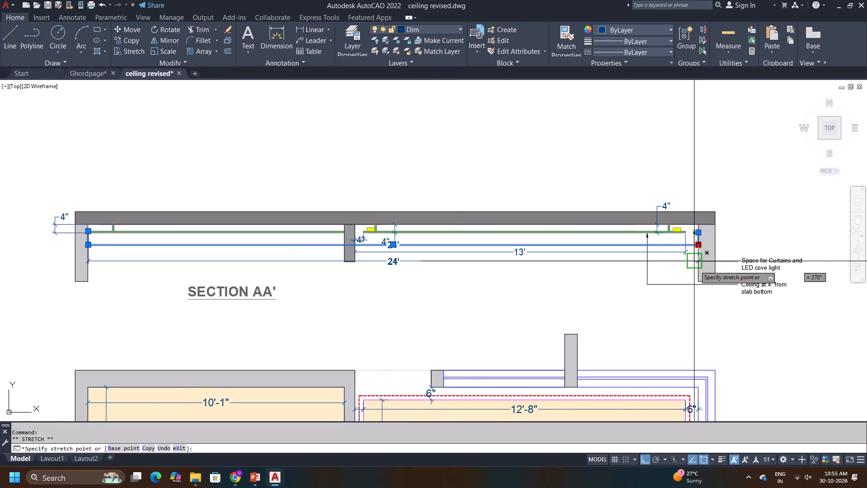
{"action": "left_click", "coordinate": [695, 269]}
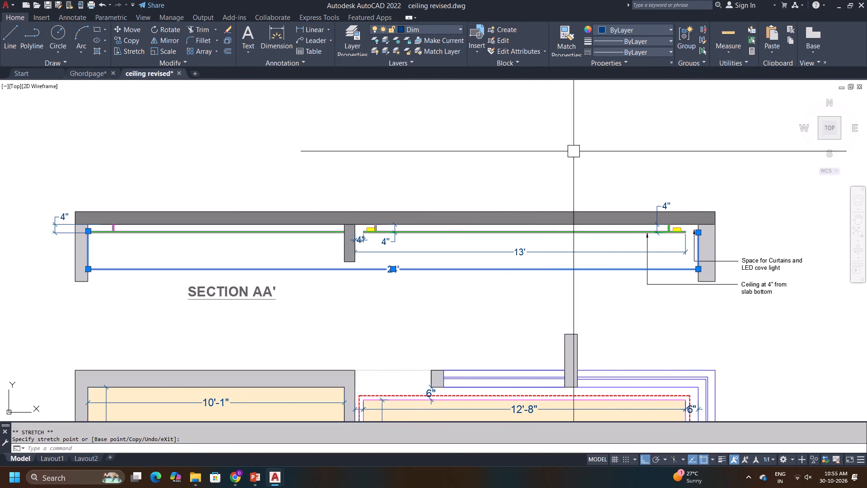
{"action": "key", "text": "Escape"}
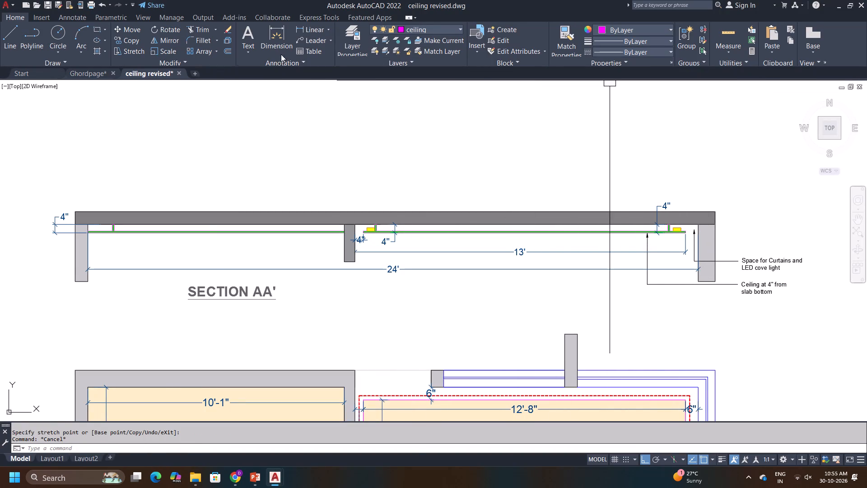
Add a linear dimension across the smaller bay of Section AA', from the outer wall's inner face to the middle beam.
{"action": "left_click", "coordinate": [280, 44]}
{"action": "left_click", "coordinate": [90, 236]}
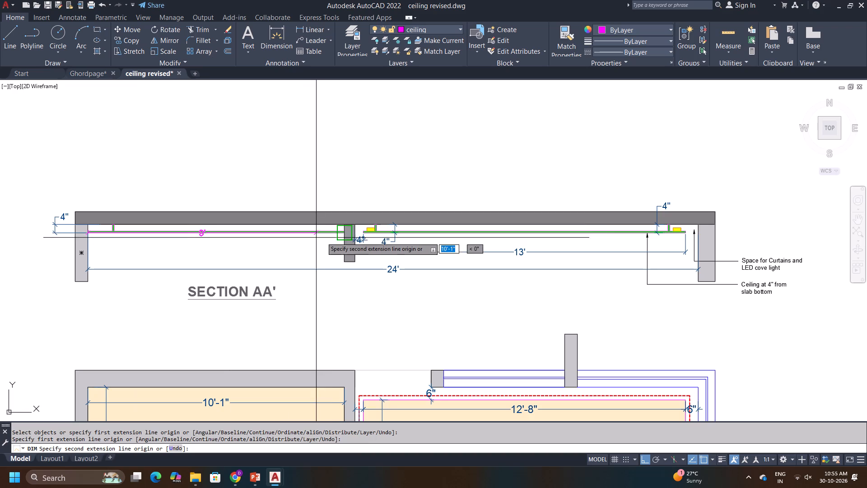
{"action": "left_click", "coordinate": [341, 238]}
{"action": "left_click", "coordinate": [336, 248]}
{"action": "key", "text": "Escape"}
Match the new bay dimension's properties to those of the 13' dimension in the section.
{"action": "left_click", "coordinate": [566, 43]}
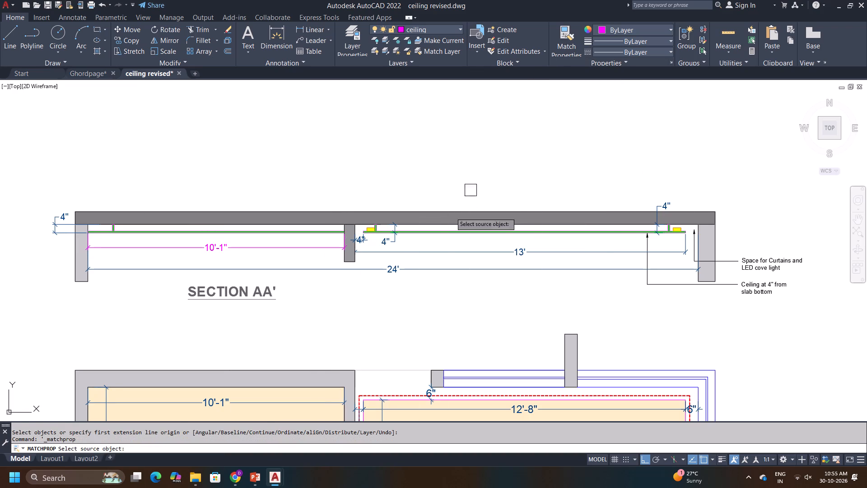
{"action": "left_click", "coordinate": [422, 254]}
{"action": "left_click", "coordinate": [327, 251]}
{"action": "key", "text": "Escape"}
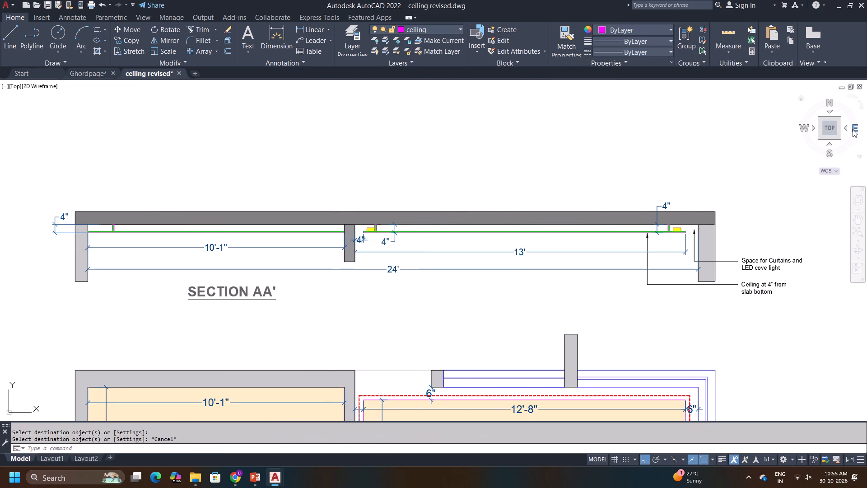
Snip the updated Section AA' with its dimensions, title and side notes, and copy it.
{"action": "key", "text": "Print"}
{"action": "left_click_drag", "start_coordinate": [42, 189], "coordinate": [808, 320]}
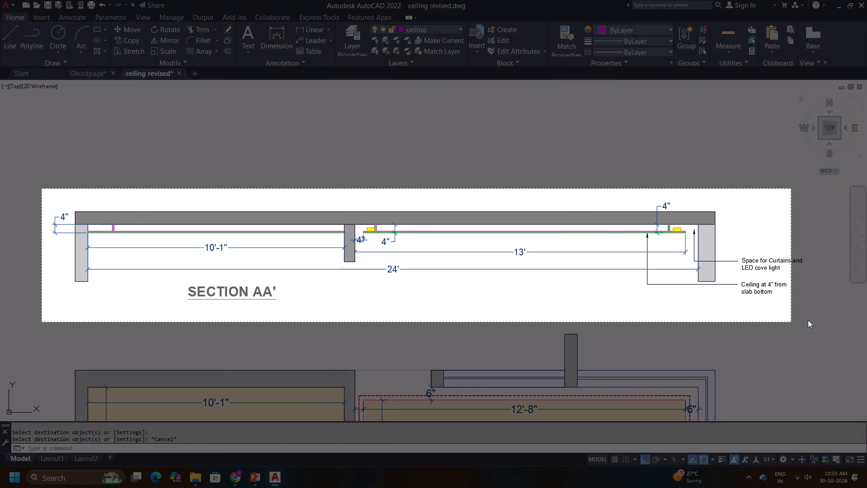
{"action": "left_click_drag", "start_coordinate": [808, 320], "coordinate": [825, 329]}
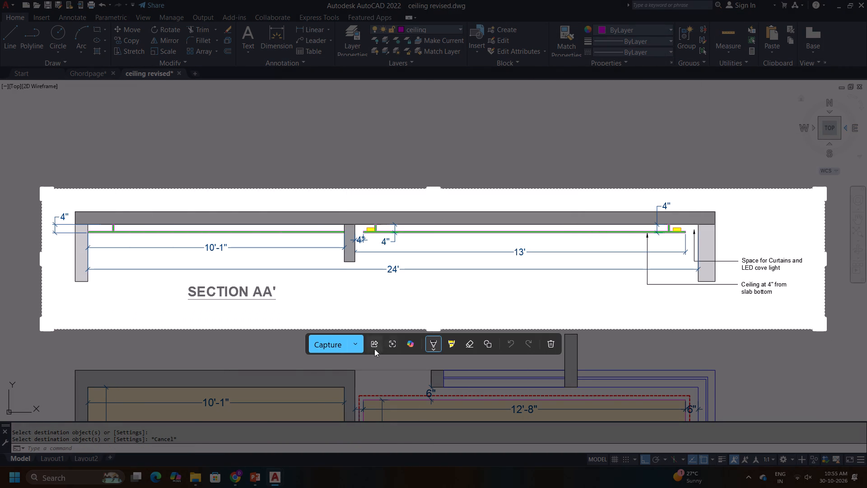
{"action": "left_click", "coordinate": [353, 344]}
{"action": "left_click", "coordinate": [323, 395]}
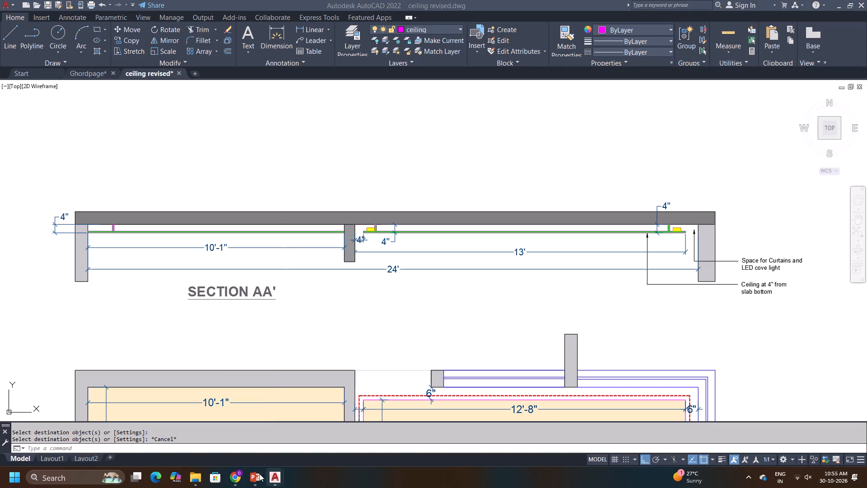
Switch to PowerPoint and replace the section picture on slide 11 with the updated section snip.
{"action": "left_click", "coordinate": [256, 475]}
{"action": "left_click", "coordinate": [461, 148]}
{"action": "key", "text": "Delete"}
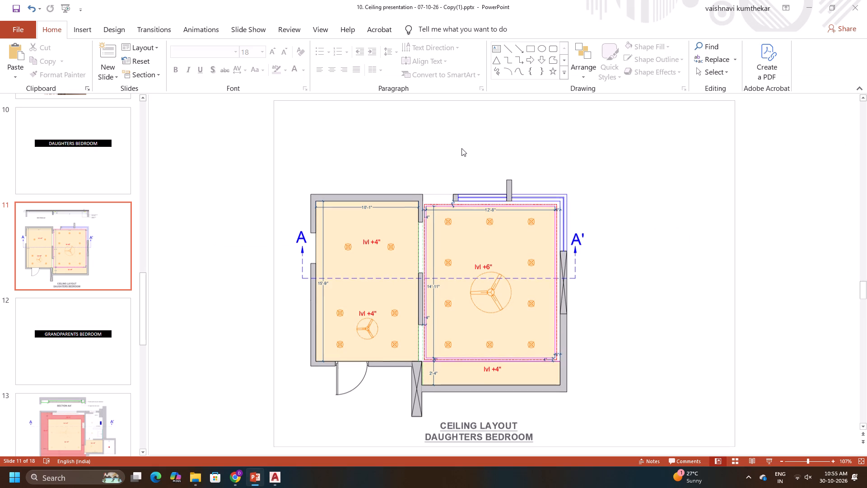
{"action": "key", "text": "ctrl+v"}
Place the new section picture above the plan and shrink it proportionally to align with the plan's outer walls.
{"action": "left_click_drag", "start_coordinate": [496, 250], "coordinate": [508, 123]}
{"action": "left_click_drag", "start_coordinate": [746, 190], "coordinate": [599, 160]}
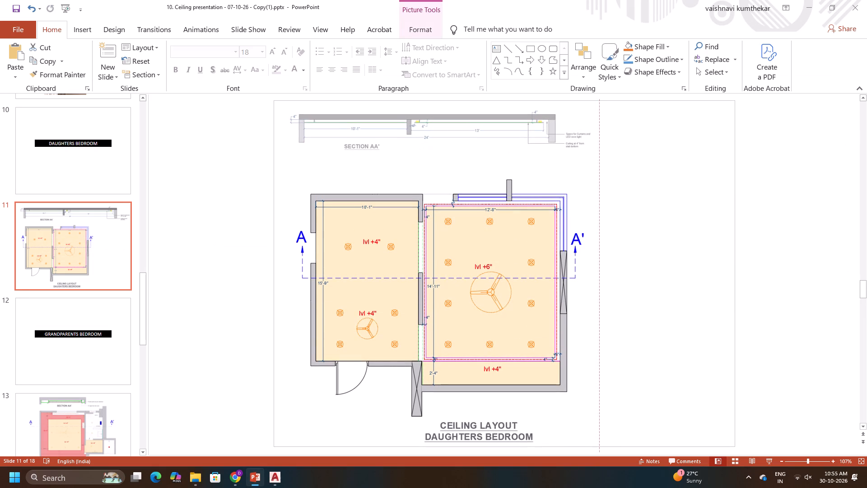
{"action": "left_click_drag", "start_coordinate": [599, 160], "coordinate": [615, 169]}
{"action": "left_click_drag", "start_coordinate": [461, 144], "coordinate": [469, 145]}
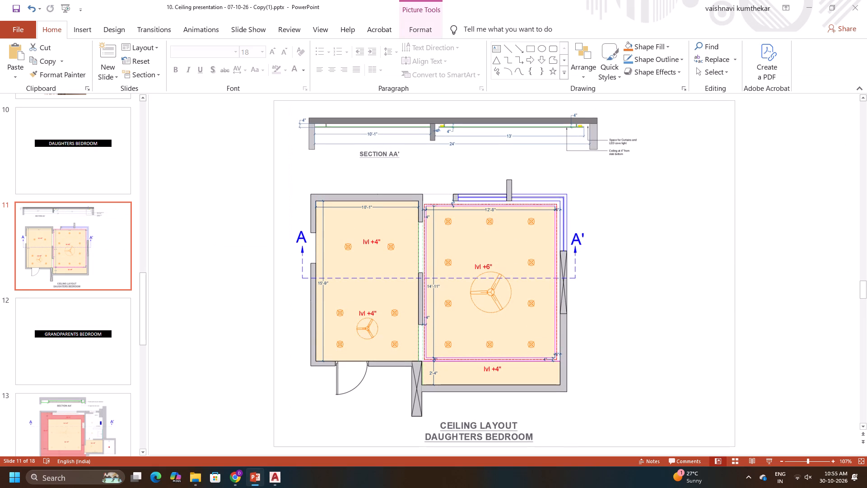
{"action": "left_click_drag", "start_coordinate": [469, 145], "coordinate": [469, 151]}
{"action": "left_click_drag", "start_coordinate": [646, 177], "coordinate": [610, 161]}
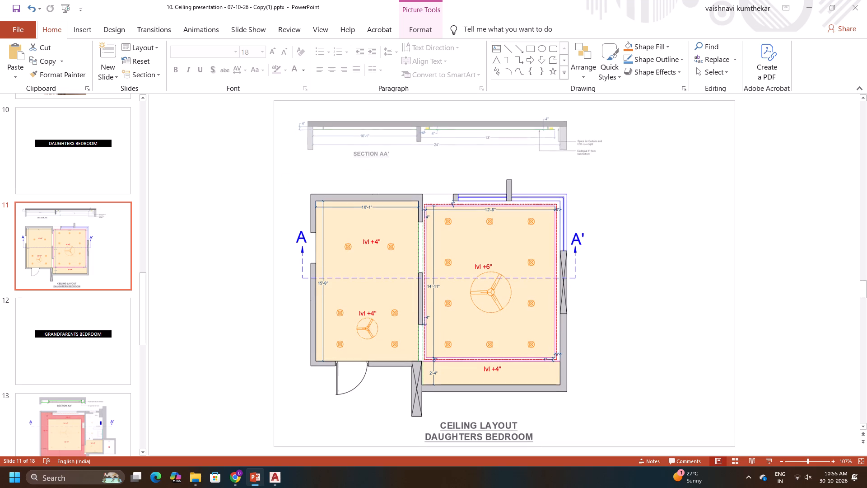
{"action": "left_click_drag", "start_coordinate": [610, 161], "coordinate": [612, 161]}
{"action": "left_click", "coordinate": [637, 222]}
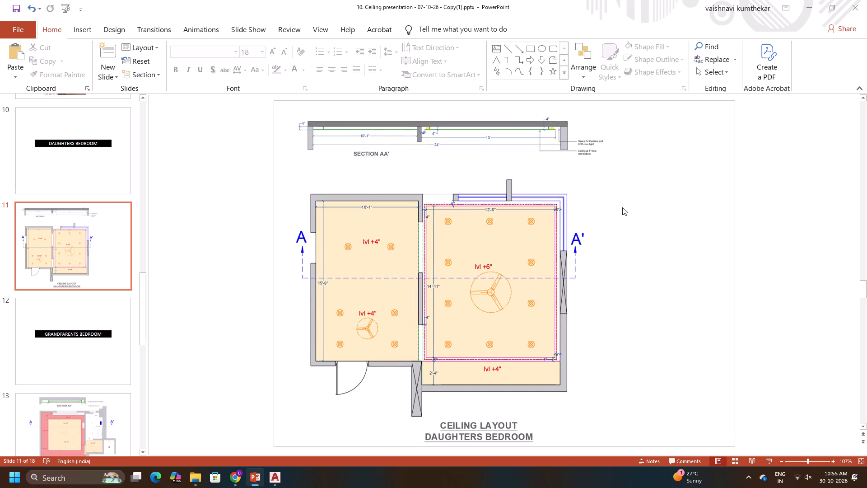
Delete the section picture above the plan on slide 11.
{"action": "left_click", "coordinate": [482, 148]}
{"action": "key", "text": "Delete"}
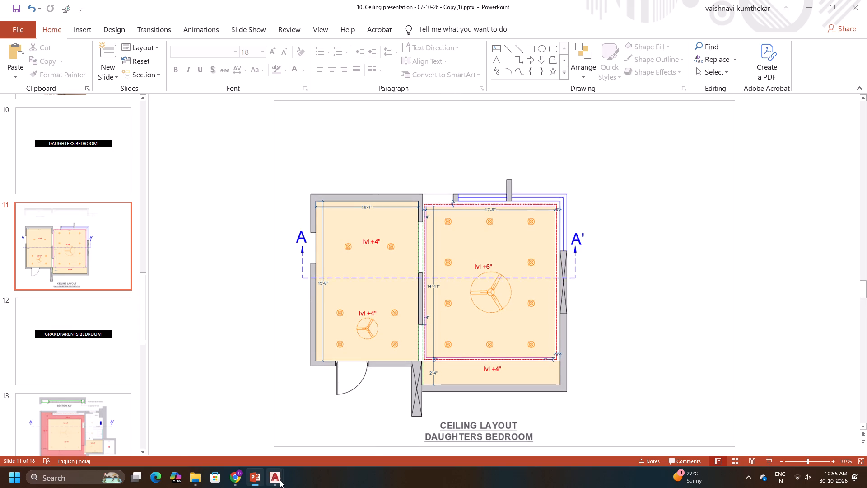
Switch to AutoCAD and dimension the horizontal curtain gap between the ceiling's end and the window-side wall in Section AA'.
{"action": "left_click", "coordinate": [280, 480]}
{"action": "left_click", "coordinate": [344, 435]}
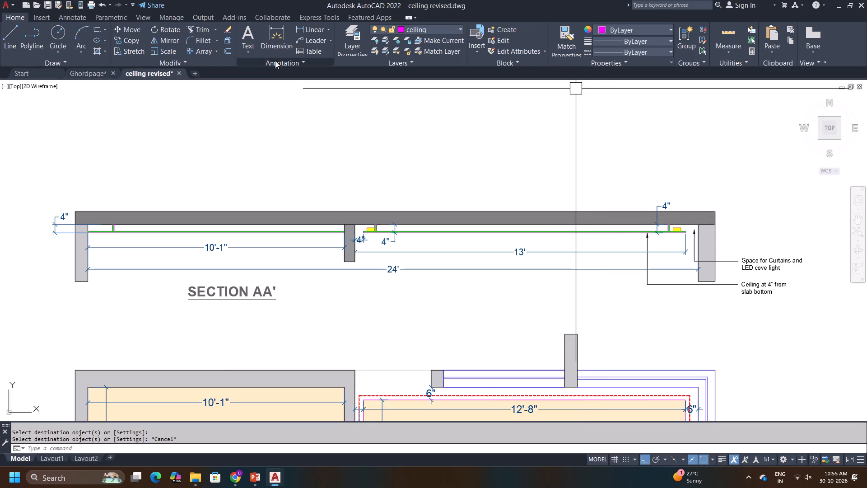
{"action": "left_click", "coordinate": [272, 47]}
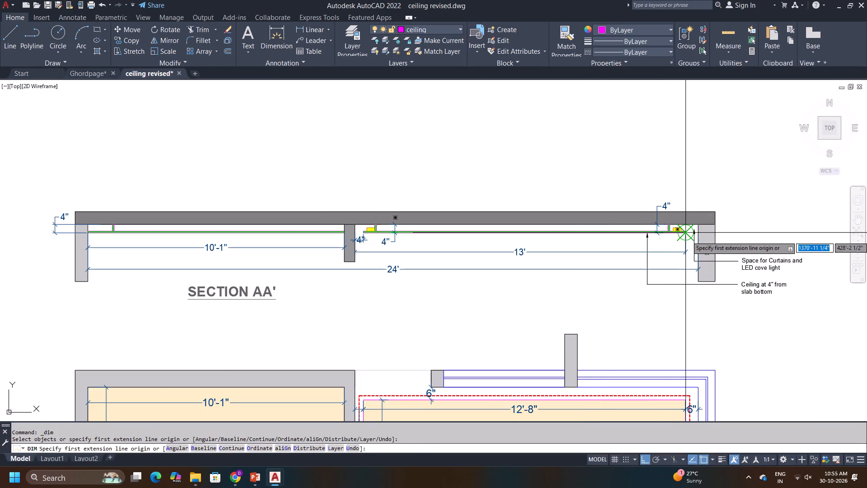
{"action": "left_click", "coordinate": [689, 236]}
{"action": "left_click", "coordinate": [701, 237]}
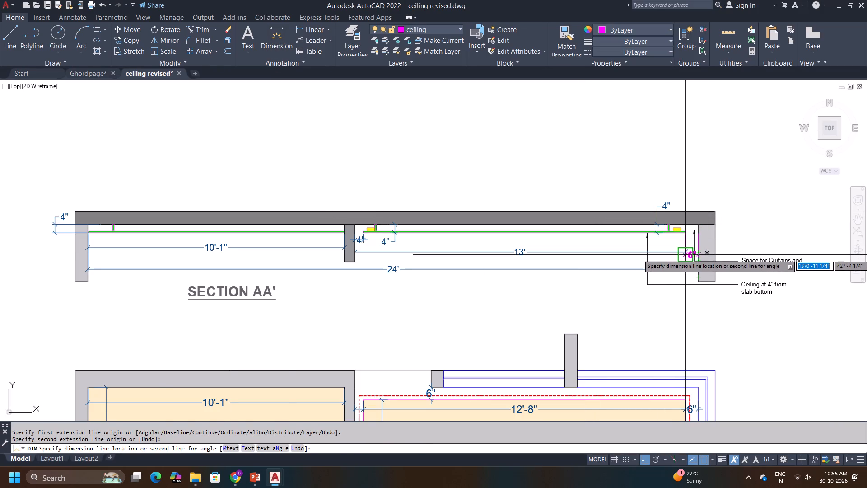
{"action": "left_click", "coordinate": [684, 248]}
{"action": "key", "text": "Escape"}
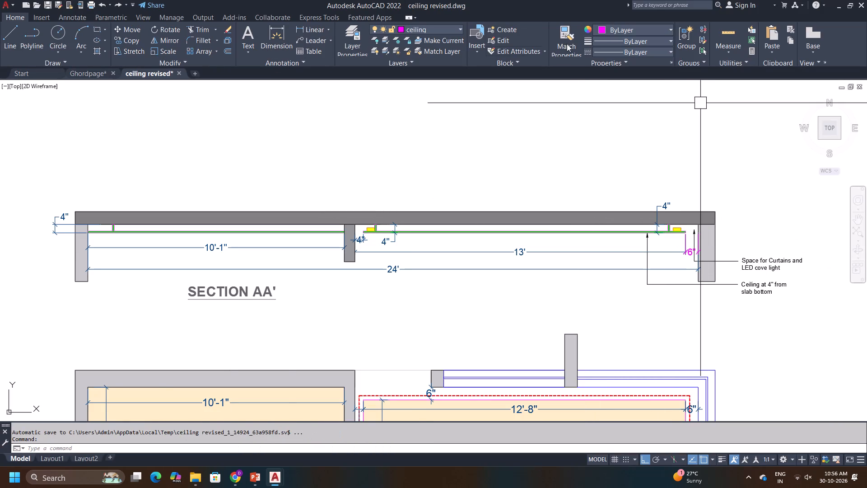
Match the new curtain-gap dimension's properties to those of the adjacent 13' dimension.
{"action": "left_click", "coordinate": [566, 47]}
{"action": "left_click", "coordinate": [614, 253]}
{"action": "left_click", "coordinate": [686, 254]}
{"action": "key", "text": "Escape"}
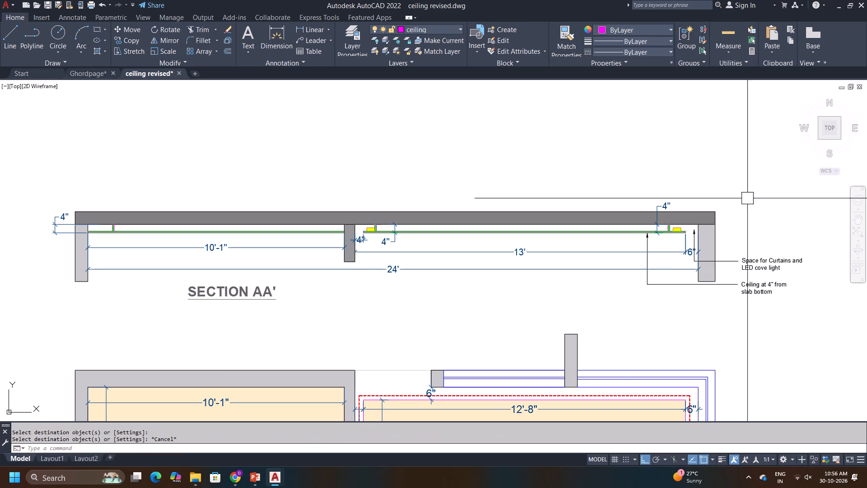
Snip the complete Section AA' with its dimensions, title and side notes, and copy it.
{"action": "key", "text": "Print"}
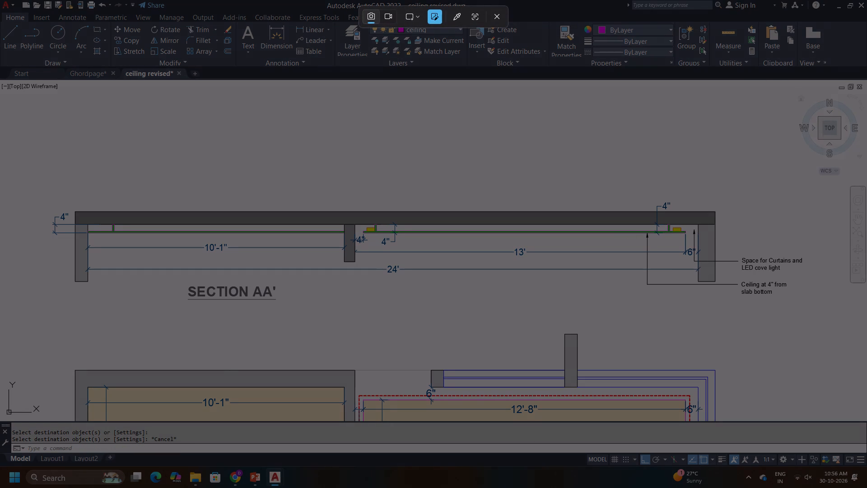
{"action": "left_click_drag", "start_coordinate": [42, 188], "coordinate": [807, 334]}
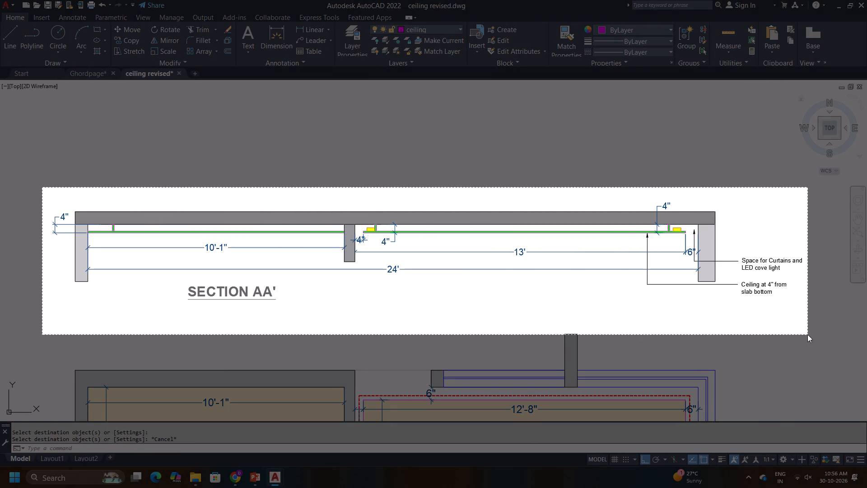
{"action": "left_click_drag", "start_coordinate": [807, 334], "coordinate": [808, 334]}
{"action": "left_click", "coordinate": [346, 348]}
{"action": "left_click", "coordinate": [328, 404]}
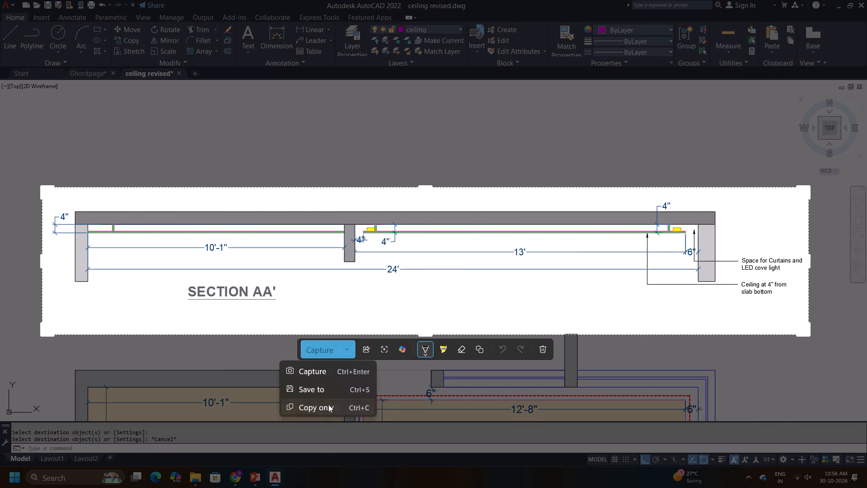
Switch to PowerPoint, paste the section snip on slide 11 and place it above the ceiling plan.
{"action": "left_click", "coordinate": [247, 473]}
{"action": "key", "text": "ctrl+v"}
{"action": "left_click_drag", "start_coordinate": [543, 265], "coordinate": [555, 205]}
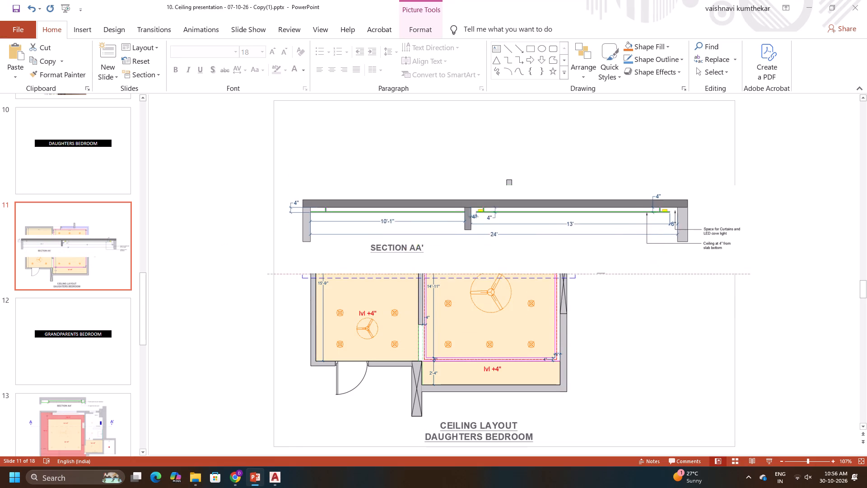
{"action": "left_click_drag", "start_coordinate": [555, 205], "coordinate": [561, 141]}
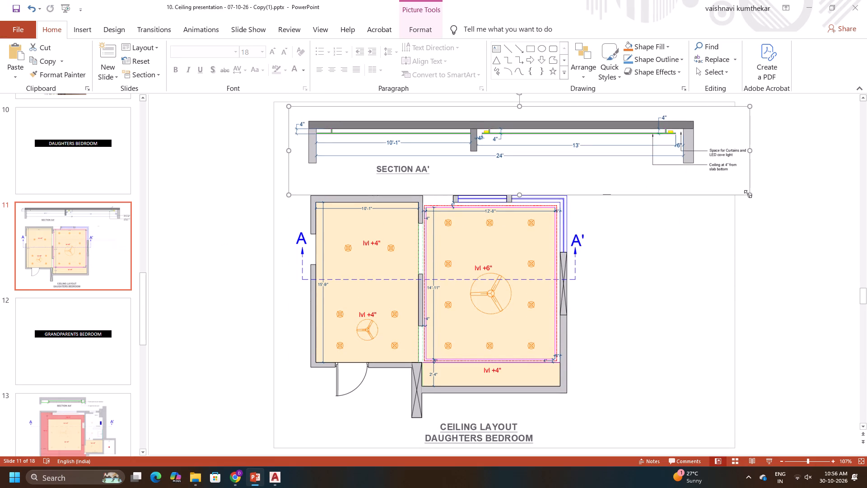
Shrink the section picture proportionally to about the plan's width and line up its outer wall with the plan's.
{"action": "left_click_drag", "start_coordinate": [748, 194], "coordinate": [607, 155]}
{"action": "left_click_drag", "start_coordinate": [496, 136], "coordinate": [503, 147]}
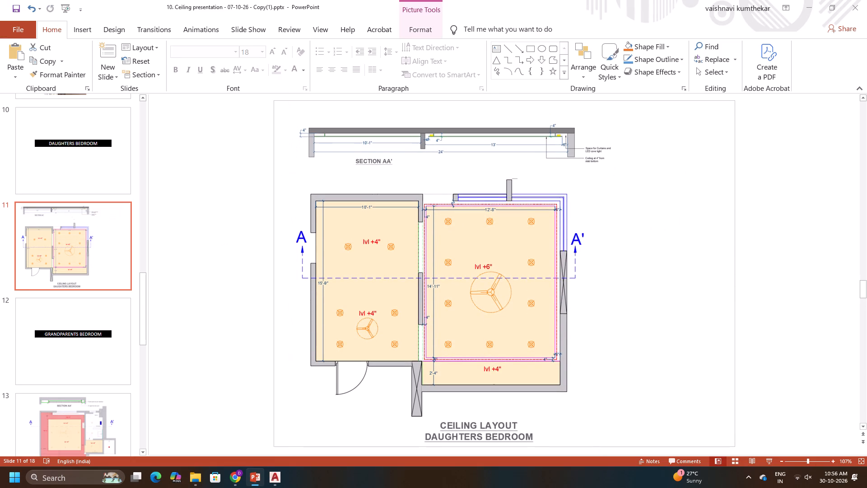
{"action": "left_click_drag", "start_coordinate": [503, 147], "coordinate": [503, 147]}
{"action": "left_click_drag", "start_coordinate": [614, 181], "coordinate": [598, 178]}
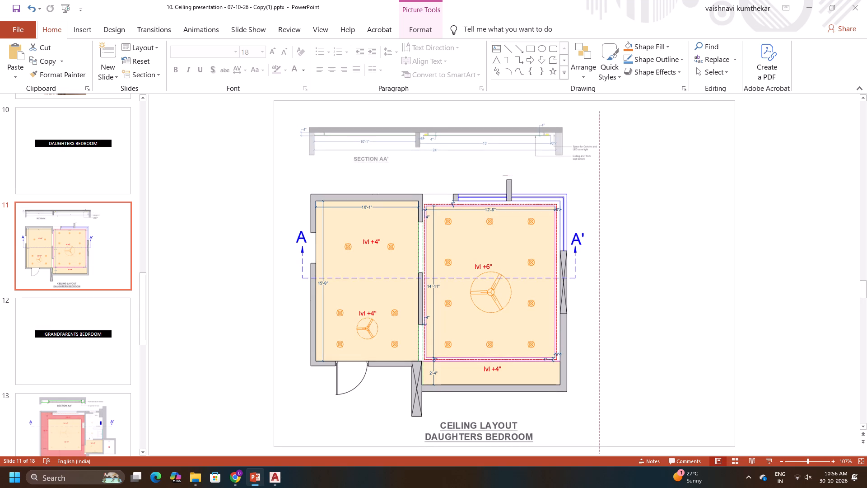
{"action": "left_click_drag", "start_coordinate": [598, 178], "coordinate": [578, 178]}
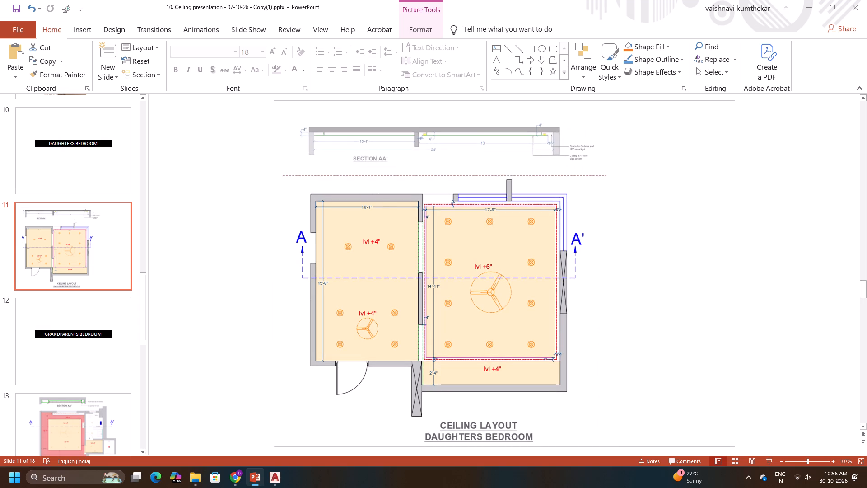
{"action": "left_click_drag", "start_coordinate": [578, 178], "coordinate": [577, 178]}
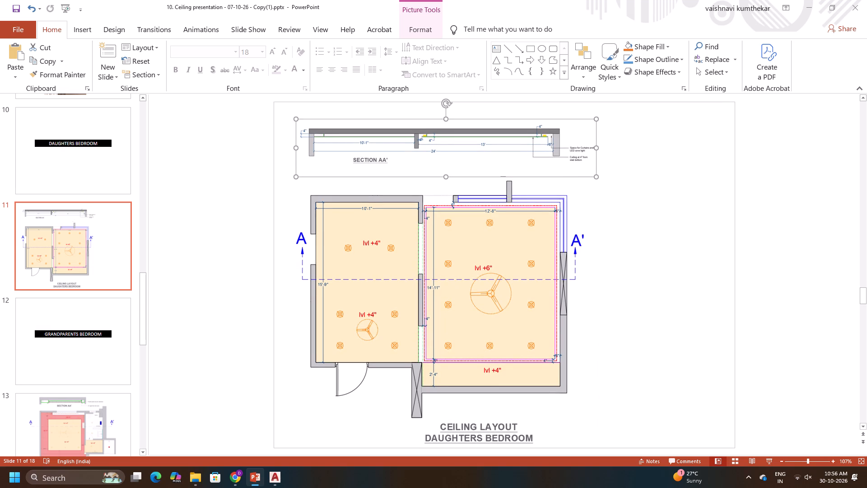
{"action": "left_click", "coordinate": [596, 176]}
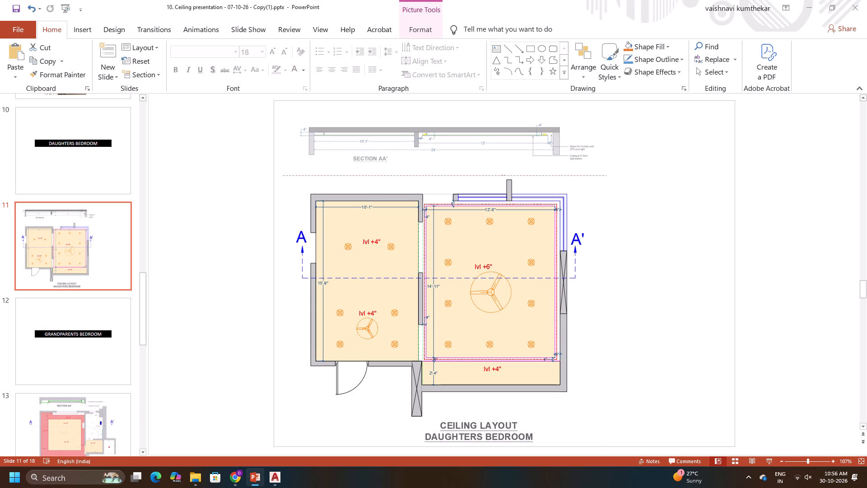
{"action": "left_click", "coordinate": [655, 213]}
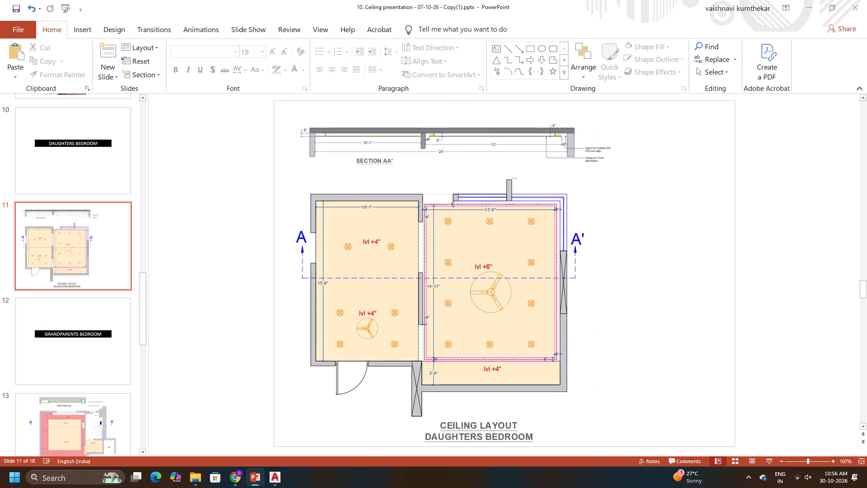
Crop the stray plan line off the bottom edge of the section picture.
{"action": "left_click", "coordinate": [473, 140]}
{"action": "right_click", "coordinate": [473, 140]}
{"action": "left_click", "coordinate": [503, 118]}
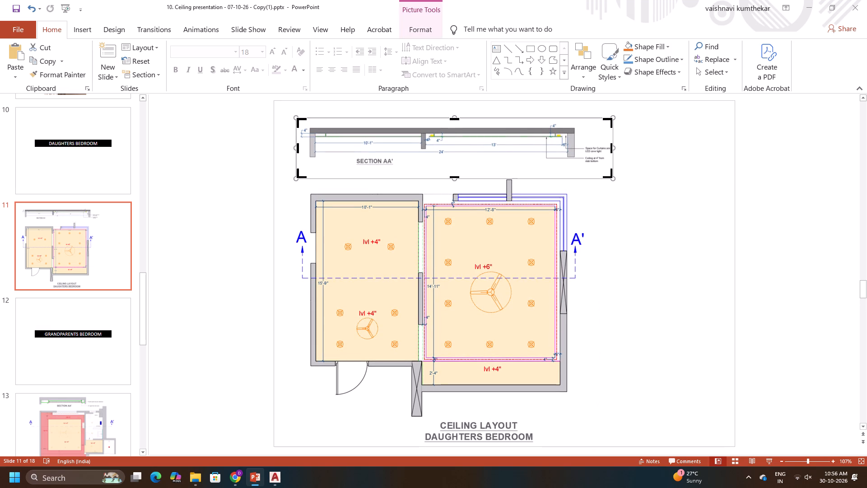
{"action": "left_click_drag", "start_coordinate": [452, 176], "coordinate": [454, 171]}
{"action": "left_click", "coordinate": [682, 240]}
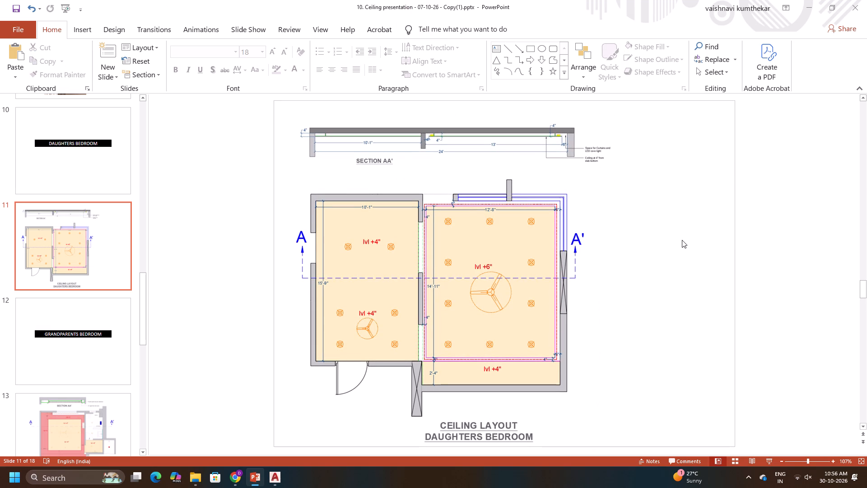
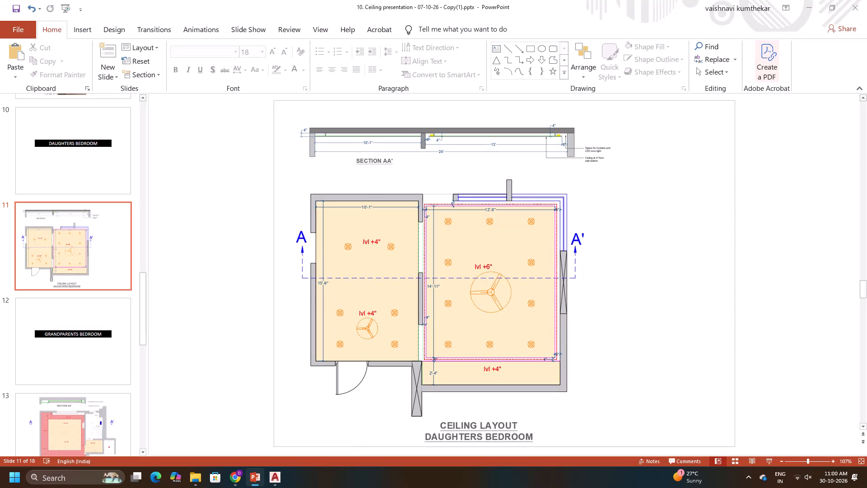
Review the other slides, from the grandparents and great grandparents bedrooms to the recreational room and back to the living and dining section.
{"action": "scroll", "coordinate": [70, 374], "scroll_direction": "down", "scroll_amount": 4}
{"action": "left_click", "coordinate": [86, 257]}
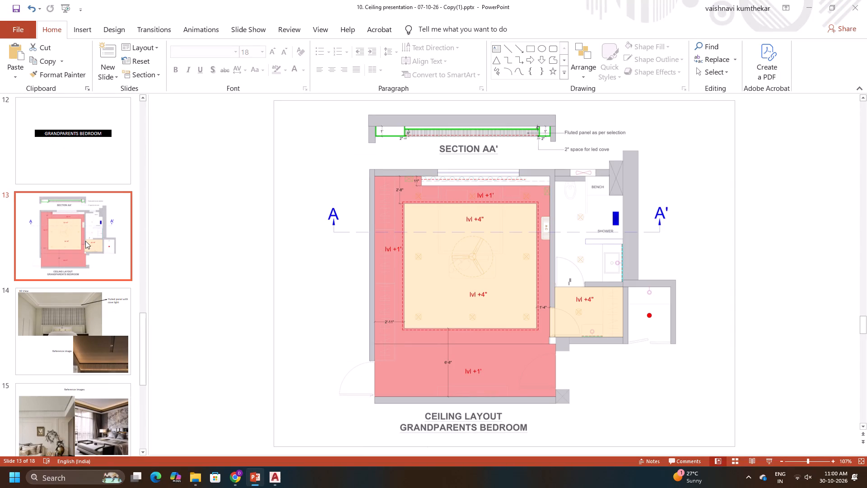
{"action": "left_click", "coordinate": [86, 302]}
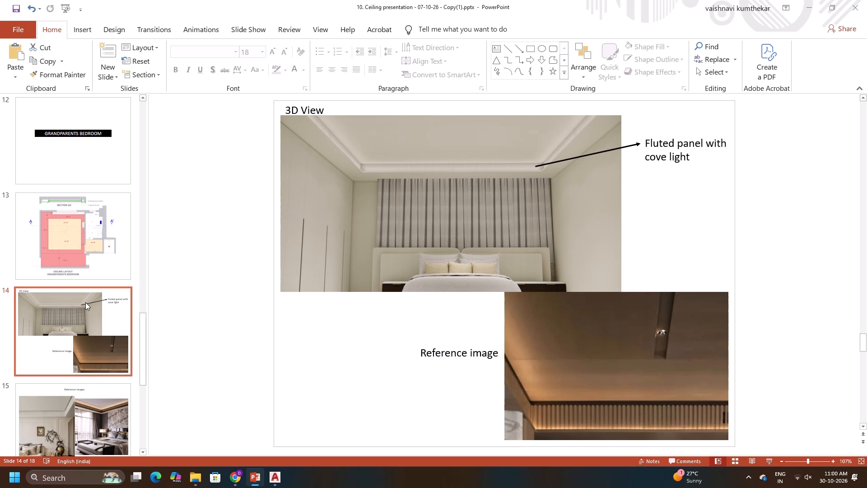
{"action": "left_click", "coordinate": [62, 423]}
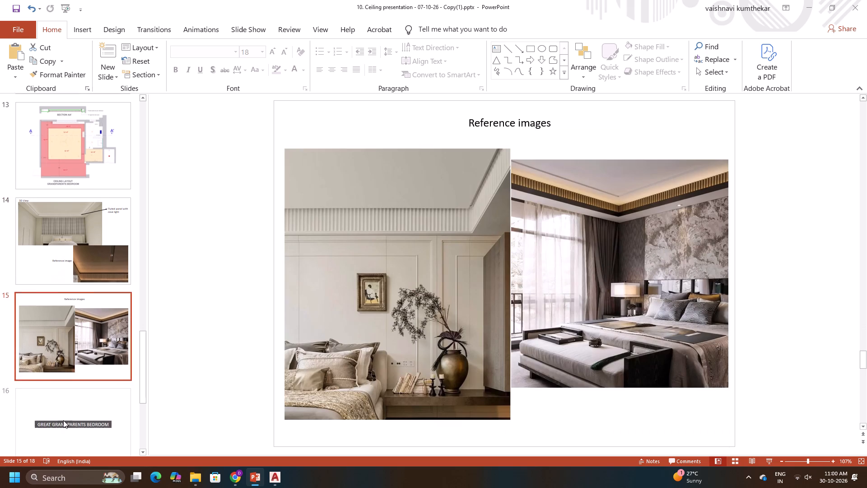
{"action": "scroll", "coordinate": [63, 420], "scroll_direction": "down", "scroll_amount": 3}
{"action": "left_click", "coordinate": [74, 380]}
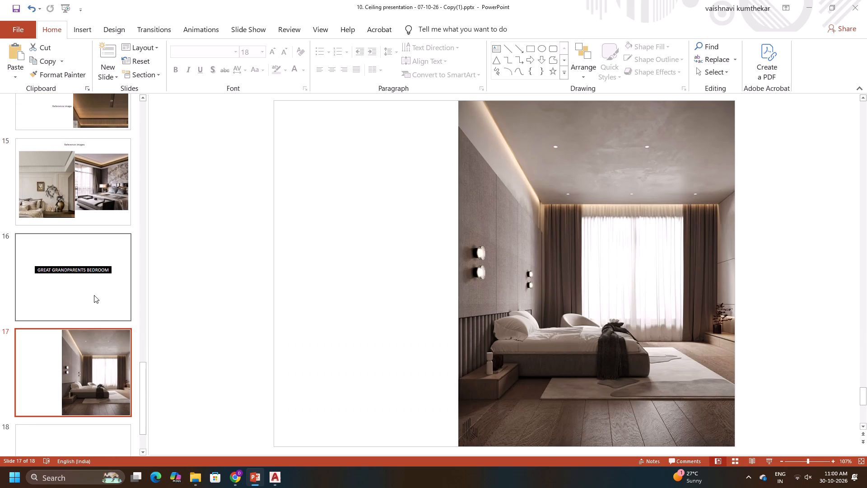
{"action": "scroll", "coordinate": [98, 311], "scroll_direction": "down", "scroll_amount": 3}
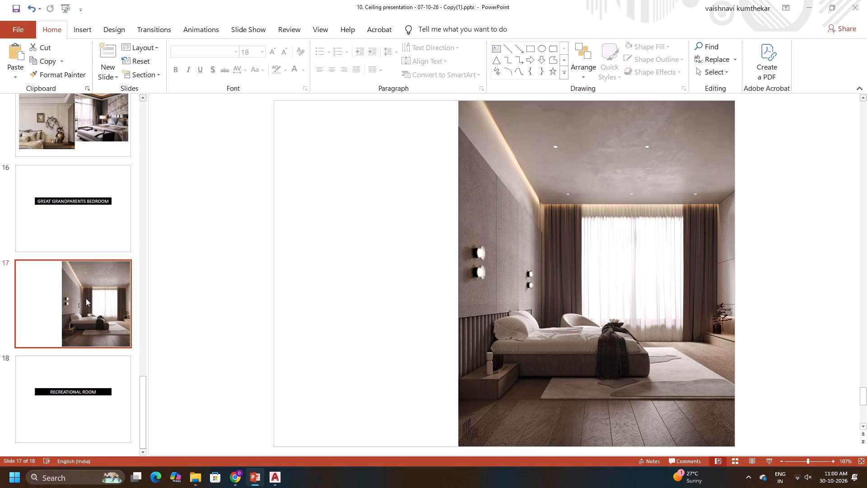
{"action": "scroll", "coordinate": [89, 251], "scroll_direction": "up", "scroll_amount": 8}
{"action": "scroll", "coordinate": [89, 251], "scroll_direction": "down", "scroll_amount": 4}
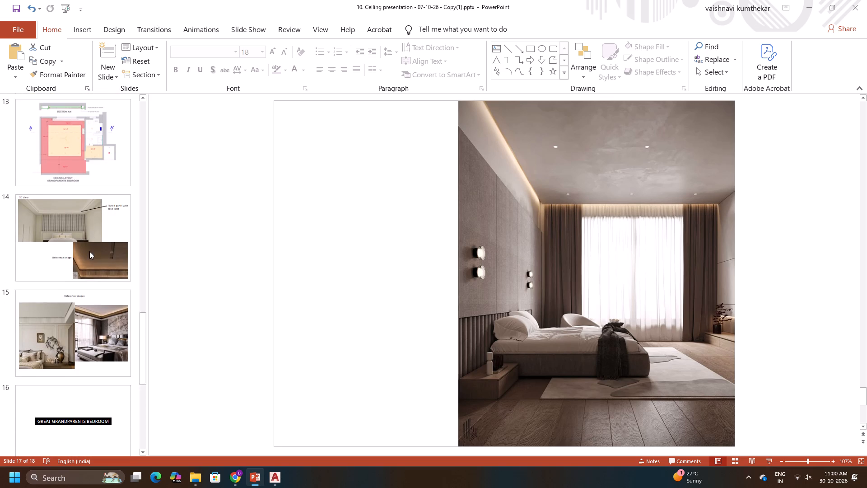
{"action": "scroll", "coordinate": [89, 399], "scroll_direction": "down", "scroll_amount": 5}
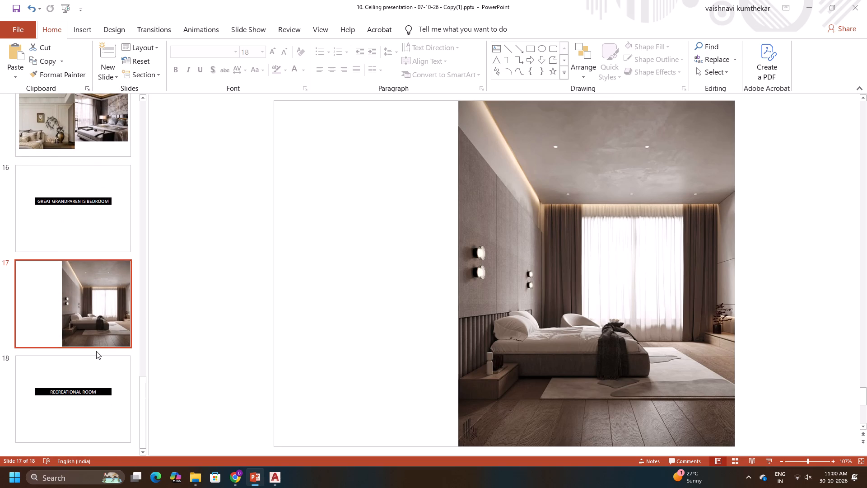
{"action": "scroll", "coordinate": [97, 351], "scroll_direction": "down", "scroll_amount": 3}
{"action": "scroll", "coordinate": [97, 351], "scroll_direction": "up", "scroll_amount": 13}
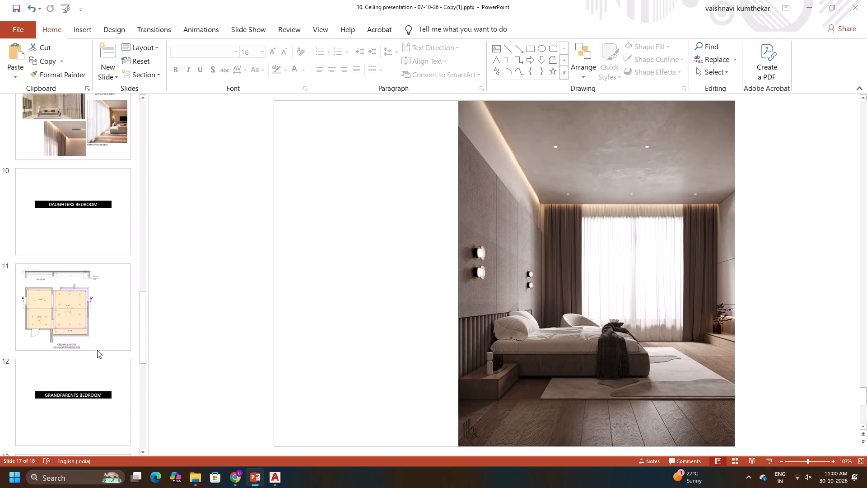
{"action": "scroll", "coordinate": [93, 324], "scroll_direction": "up", "scroll_amount": 4}
{"action": "left_click", "coordinate": [93, 309]}
{"action": "scroll", "coordinate": [93, 309], "scroll_direction": "up", "scroll_amount": 4}
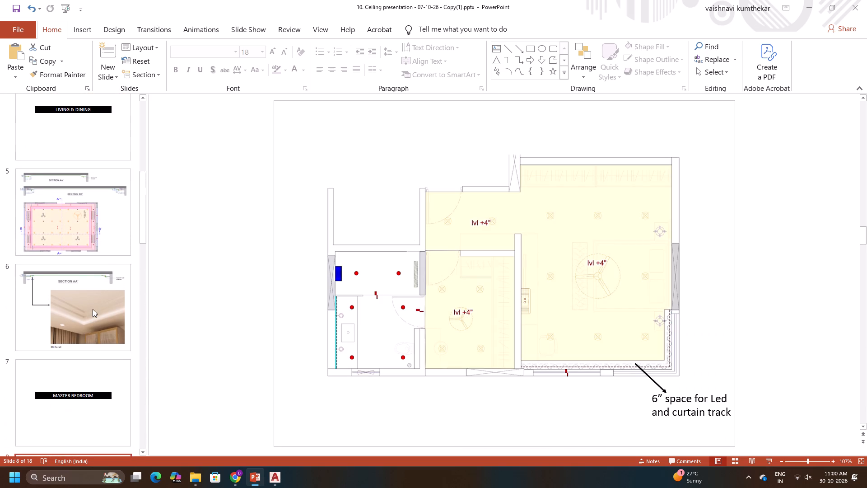
{"action": "left_click", "coordinate": [93, 309]}
{"action": "scroll", "coordinate": [92, 309], "scroll_direction": "up", "scroll_amount": 4}
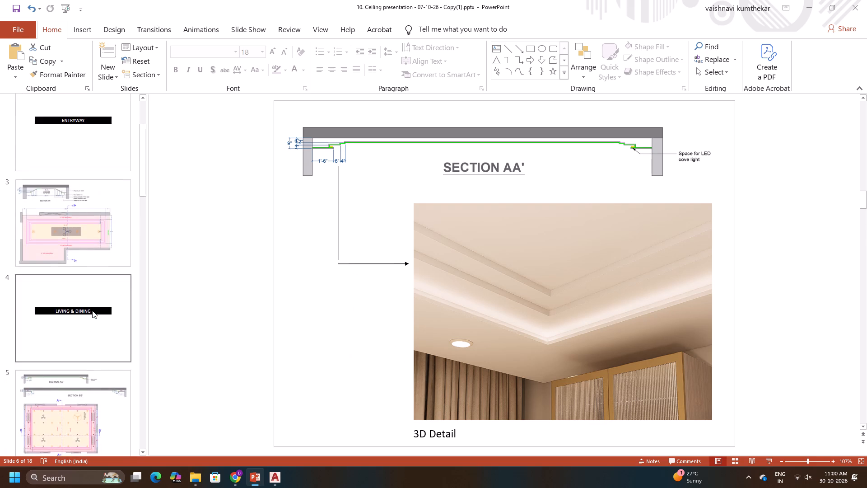
Duplicate the great grandparents bedroom title slide and delete the title box from the copy, leaving blank slide 17.
{"action": "scroll", "coordinate": [92, 310], "scroll_direction": "down", "scroll_amount": 17}
{"action": "scroll", "coordinate": [90, 311], "scroll_direction": "down", "scroll_amount": 4}
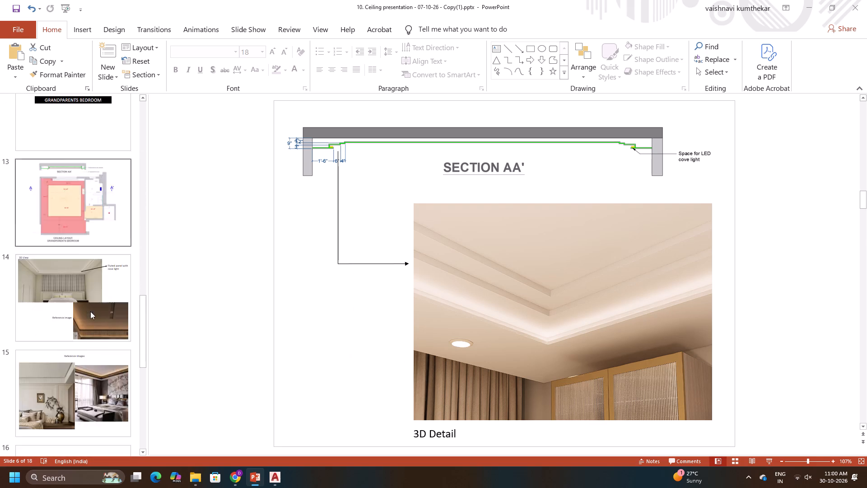
{"action": "scroll", "coordinate": [90, 311], "scroll_direction": "down", "scroll_amount": 2}
{"action": "left_click", "coordinate": [90, 311]}
{"action": "right_click", "coordinate": [90, 311]}
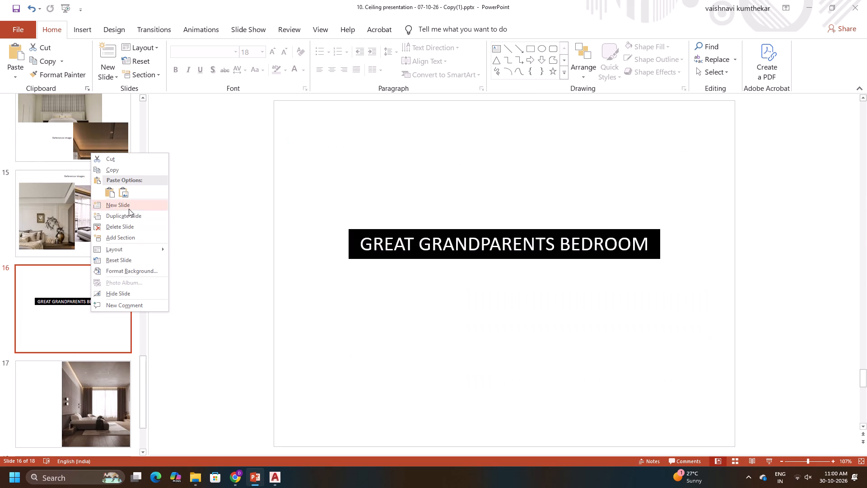
{"action": "left_click", "coordinate": [129, 217]}
{"action": "scroll", "coordinate": [86, 383], "scroll_direction": "down", "scroll_amount": 2}
{"action": "left_click", "coordinate": [392, 258]}
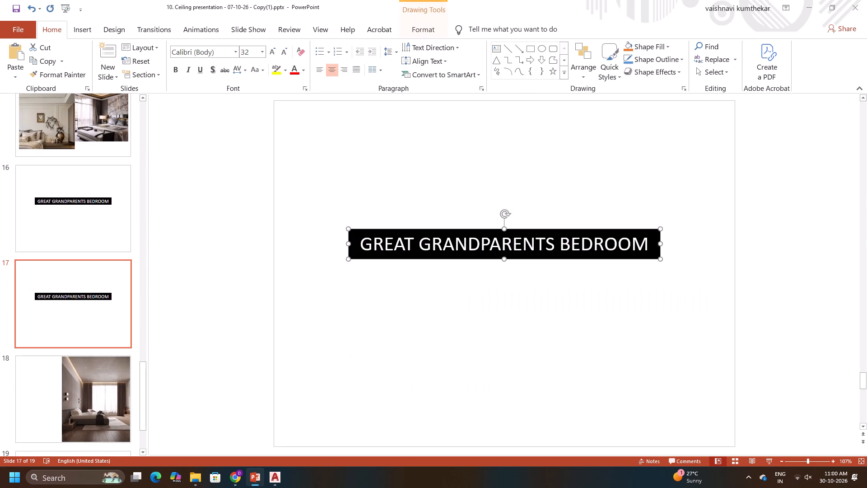
{"action": "key", "text": "Delete"}
{"action": "left_click", "coordinate": [408, 244]}
Switch to the ceiling revised drawing in AutoCAD and locate the great grandparents bedroom ceiling plan.
{"action": "scroll", "coordinate": [408, 251], "scroll_direction": "down", "scroll_amount": 5}
{"action": "scroll", "coordinate": [106, 361], "scroll_direction": "down", "scroll_amount": 4}
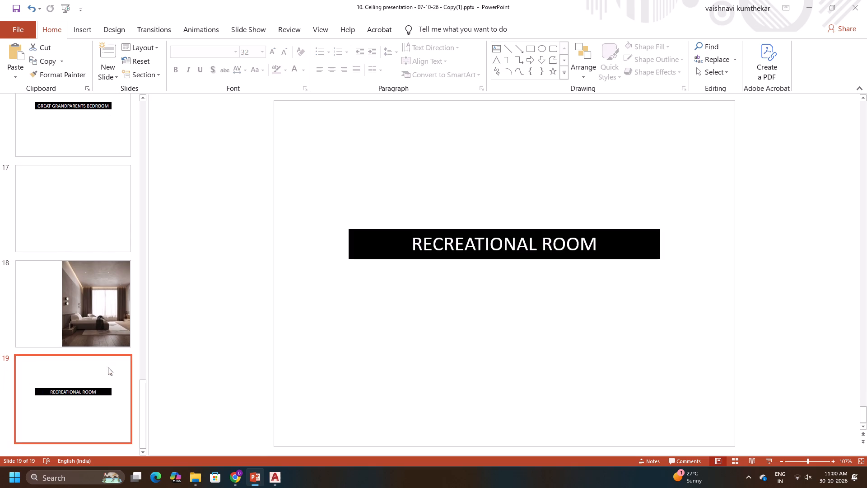
{"action": "left_click", "coordinate": [278, 474]}
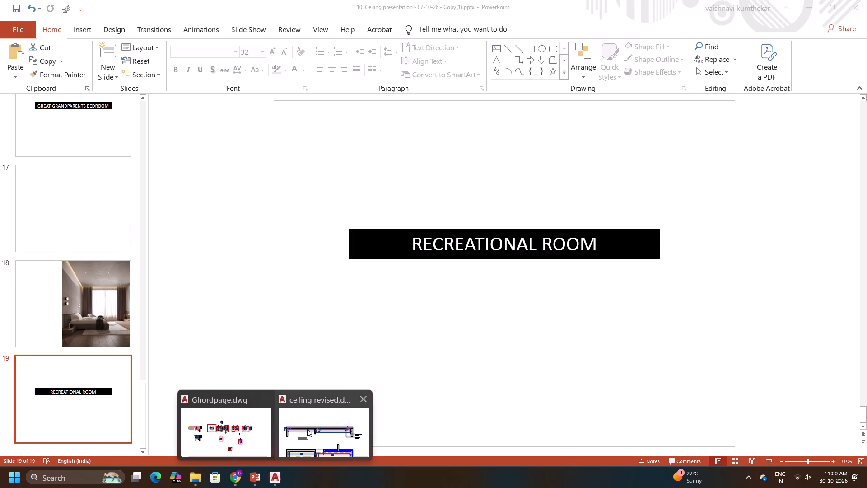
{"action": "left_click", "coordinate": [307, 429]}
{"action": "scroll", "coordinate": [399, 249], "scroll_direction": "down", "scroll_amount": 5}
{"action": "scroll", "coordinate": [185, 258], "scroll_direction": "up", "scroll_amount": 2}
{"action": "middle_click_drag", "start_coordinate": [237, 273], "coordinate": [300, 244]}
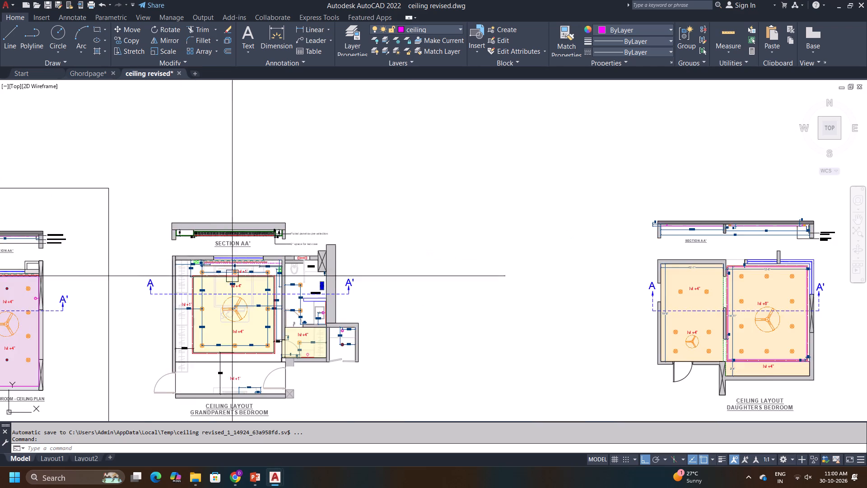
{"action": "middle_click_drag", "start_coordinate": [300, 244], "coordinate": [355, 211]}
{"action": "middle_click_drag", "start_coordinate": [108, 206], "coordinate": [338, 212]}
{"action": "scroll", "coordinate": [357, 216], "scroll_direction": "up", "scroll_amount": 2}
{"action": "middle_click_drag", "start_coordinate": [359, 214], "coordinate": [360, 155]}
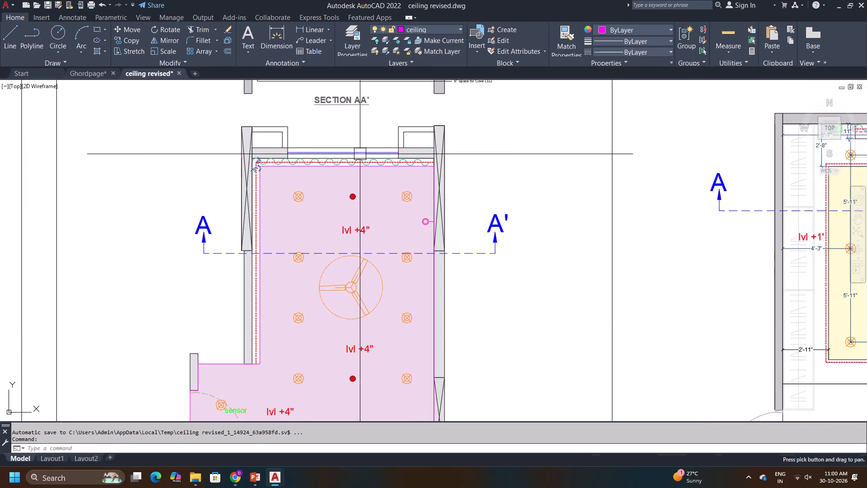
{"action": "scroll", "coordinate": [360, 154], "scroll_direction": "down", "scroll_amount": 1}
{"action": "middle_click_drag", "start_coordinate": [360, 156], "coordinate": [359, 177]}
{"action": "scroll", "coordinate": [374, 205], "scroll_direction": "up", "scroll_amount": 1}
{"action": "middle_click_drag", "start_coordinate": [374, 205], "coordinate": [411, 156]}
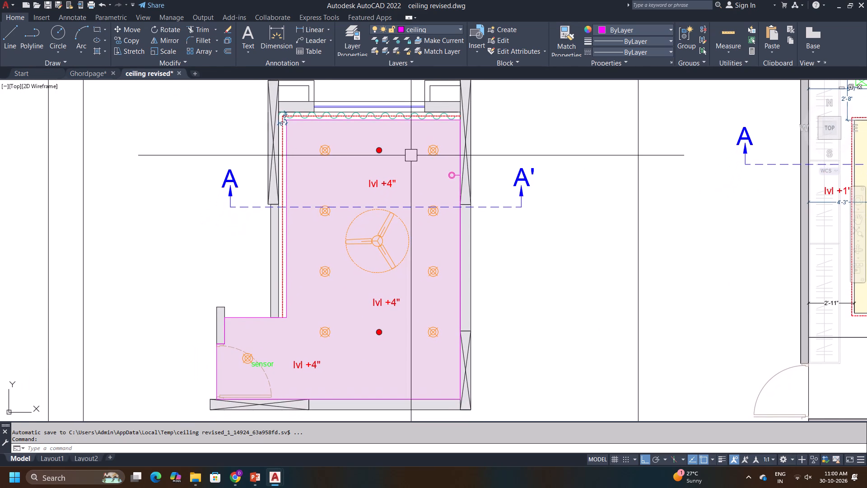
{"action": "scroll", "coordinate": [411, 155], "scroll_direction": "down", "scroll_amount": 1}
{"action": "middle_click_drag", "start_coordinate": [414, 169], "coordinate": [413, 173]}
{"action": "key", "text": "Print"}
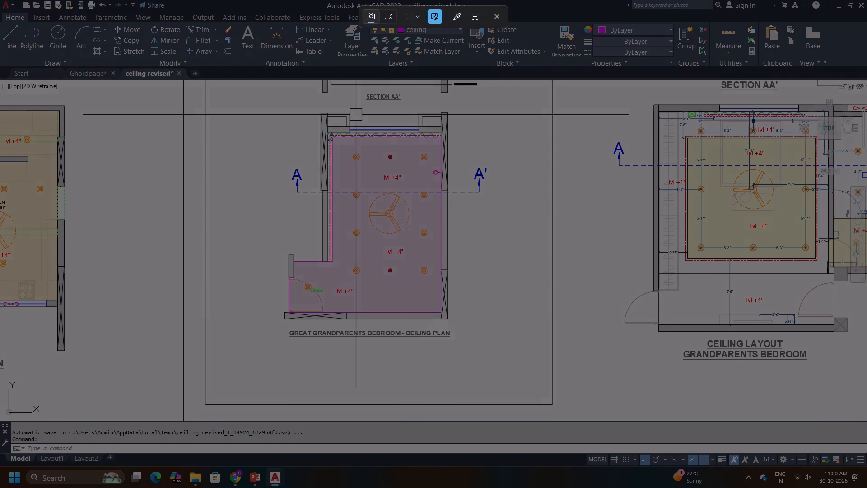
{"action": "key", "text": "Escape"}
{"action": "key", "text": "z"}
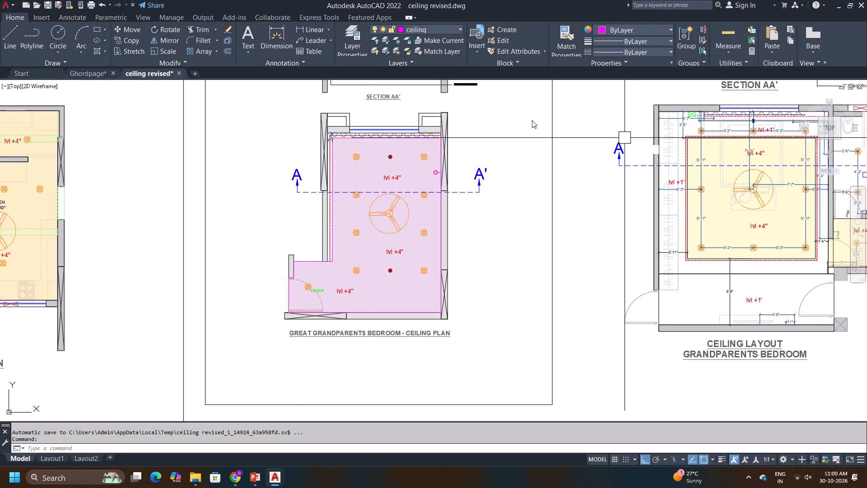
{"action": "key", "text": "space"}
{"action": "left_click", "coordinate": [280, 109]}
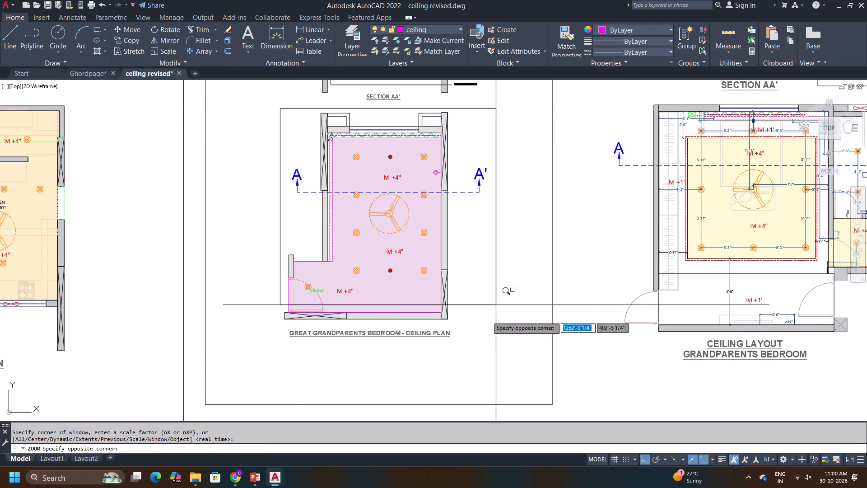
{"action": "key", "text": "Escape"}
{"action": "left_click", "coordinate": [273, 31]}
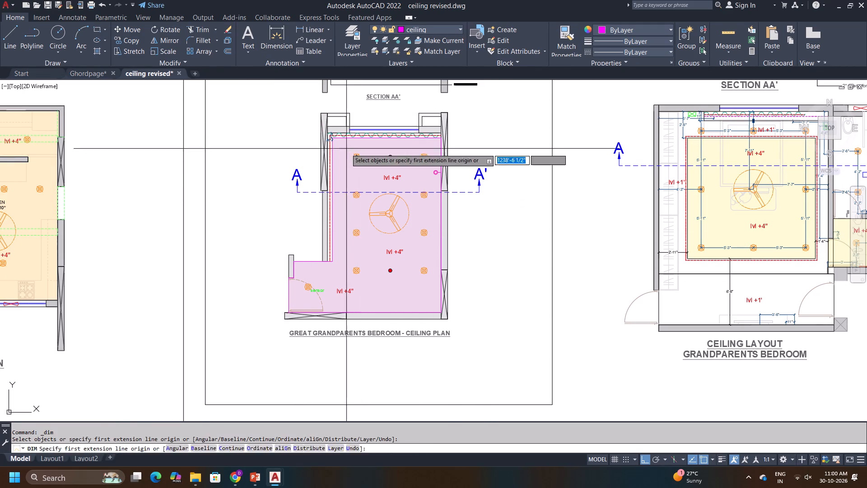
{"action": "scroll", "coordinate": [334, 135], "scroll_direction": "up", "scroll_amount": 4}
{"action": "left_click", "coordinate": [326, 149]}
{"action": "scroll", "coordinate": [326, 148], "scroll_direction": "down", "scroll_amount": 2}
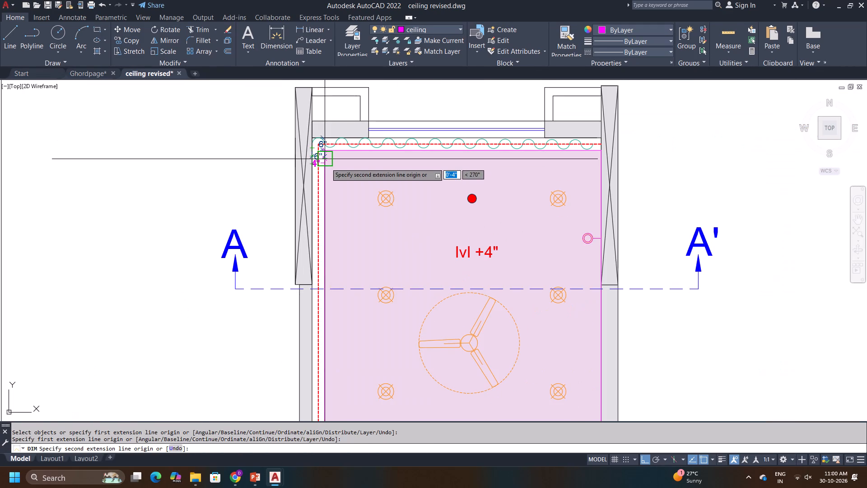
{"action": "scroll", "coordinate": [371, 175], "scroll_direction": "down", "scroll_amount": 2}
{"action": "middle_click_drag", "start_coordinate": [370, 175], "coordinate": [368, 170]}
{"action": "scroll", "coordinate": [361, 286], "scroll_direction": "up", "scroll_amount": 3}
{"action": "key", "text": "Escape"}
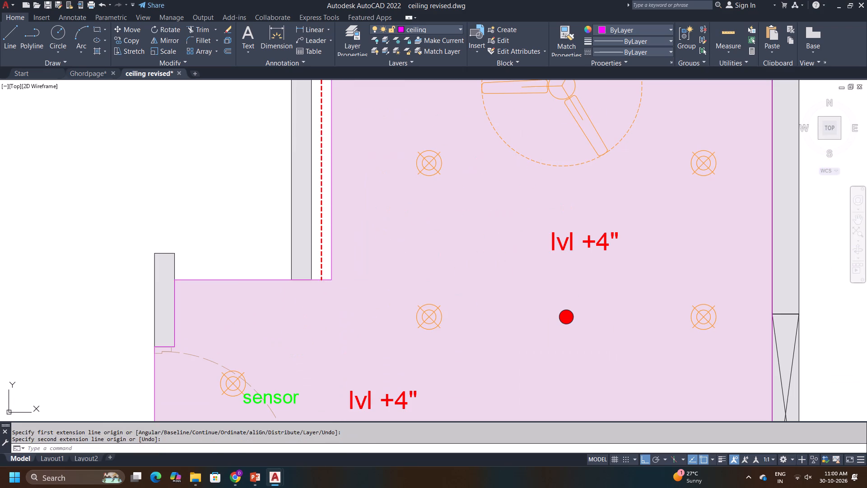
Dimension the gap between the left wall's inner face and the ceiling edge, at the gap's lower end above the entrance recess.
{"action": "key", "text": "space"}
{"action": "left_click", "coordinate": [334, 282]}
{"action": "left_click", "coordinate": [311, 282]}
{"action": "left_click", "coordinate": [320, 290]}
{"action": "key", "text": "Escape"}
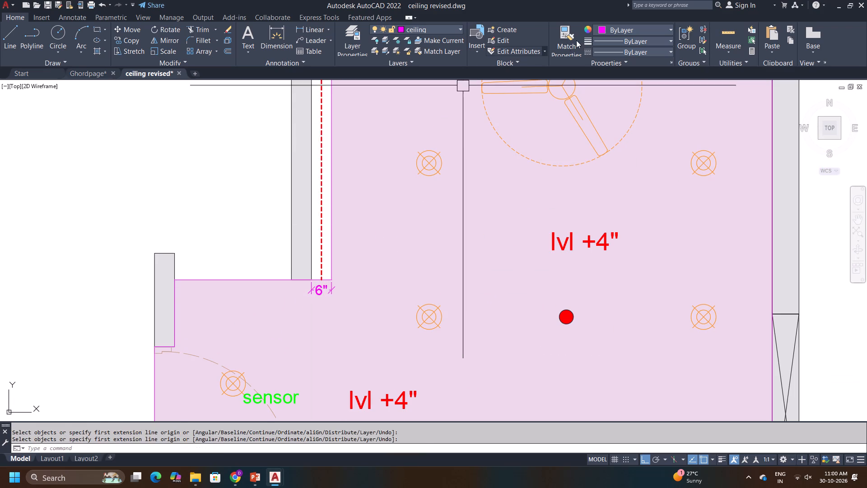
Match the new gap dimension's properties to the existing dimension at the plan's upper left corner.
{"action": "left_click", "coordinate": [576, 40]}
{"action": "scroll", "coordinate": [435, 162], "scroll_direction": "down", "scroll_amount": 1}
{"action": "middle_click_drag", "start_coordinate": [434, 169], "coordinate": [415, 326]}
{"action": "scroll", "coordinate": [340, 80], "scroll_direction": "up", "scroll_amount": 2}
{"action": "left_click", "coordinate": [342, 94]}
{"action": "scroll", "coordinate": [342, 94], "scroll_direction": "down", "scroll_amount": 3}
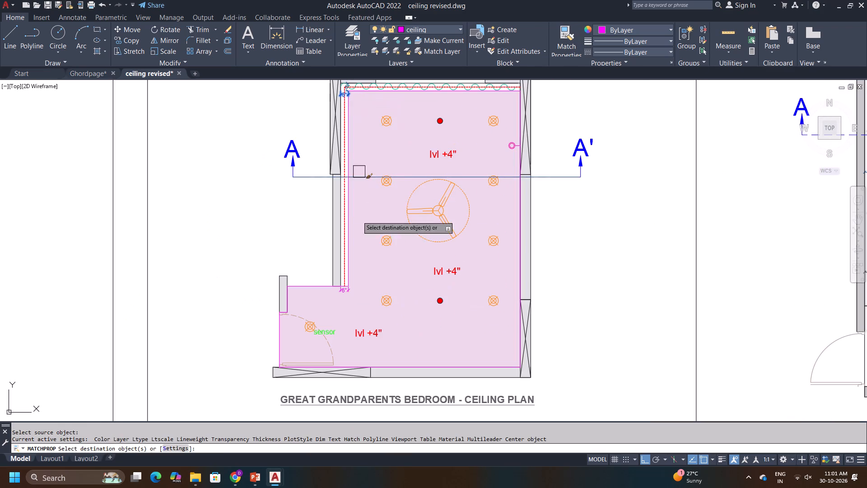
{"action": "left_click", "coordinate": [344, 292]}
{"action": "key", "text": "Escape"}
Snip the great grandparents bedroom ceiling plan with its AA' section markers and title, and copy it.
{"action": "middle_click_drag", "start_coordinate": [454, 253], "coordinate": [405, 289]}
{"action": "scroll", "coordinate": [404, 270], "scroll_direction": "down", "scroll_amount": 1}
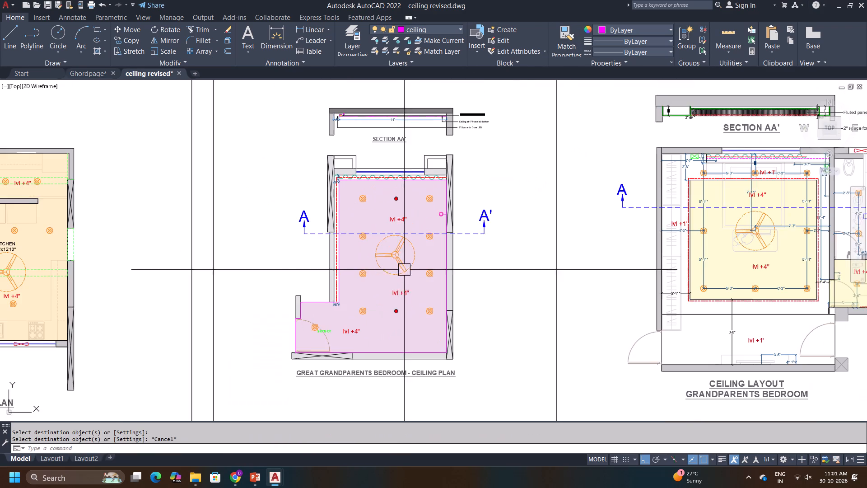
{"action": "middle_click_drag", "start_coordinate": [404, 269], "coordinate": [396, 247]}
{"action": "key", "text": "z"}
{"action": "key", "text": "space"}
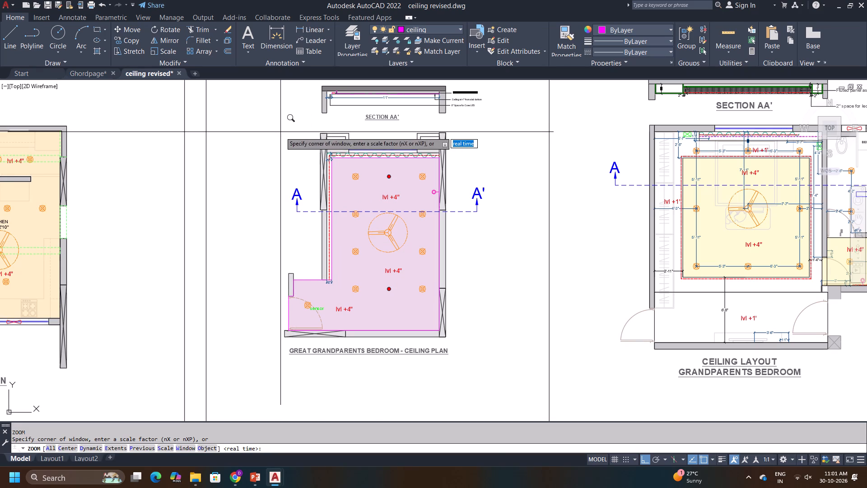
{"action": "left_click", "coordinate": [280, 131]}
{"action": "left_click", "coordinate": [488, 357]}
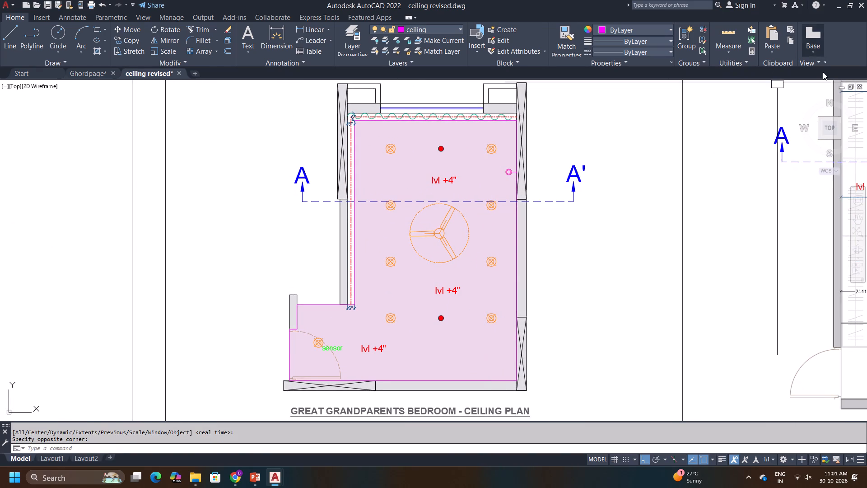
{"action": "key", "text": "Print"}
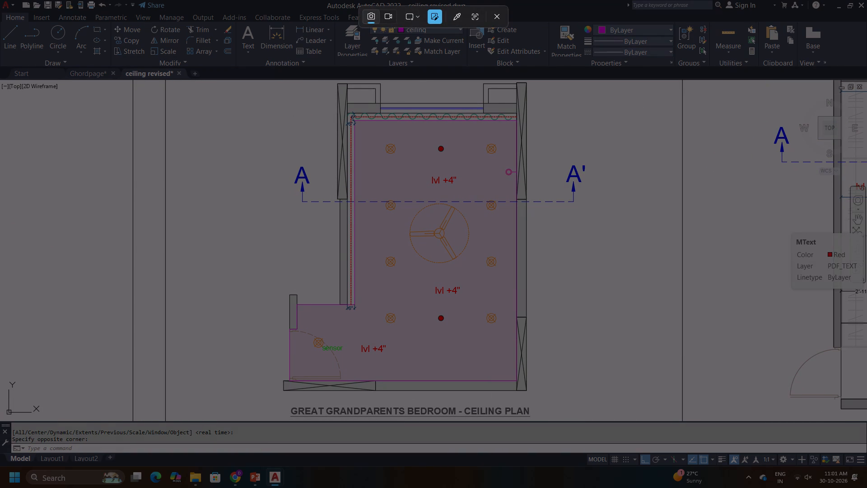
{"action": "left_click_drag", "start_coordinate": [266, 81], "coordinate": [600, 426]}
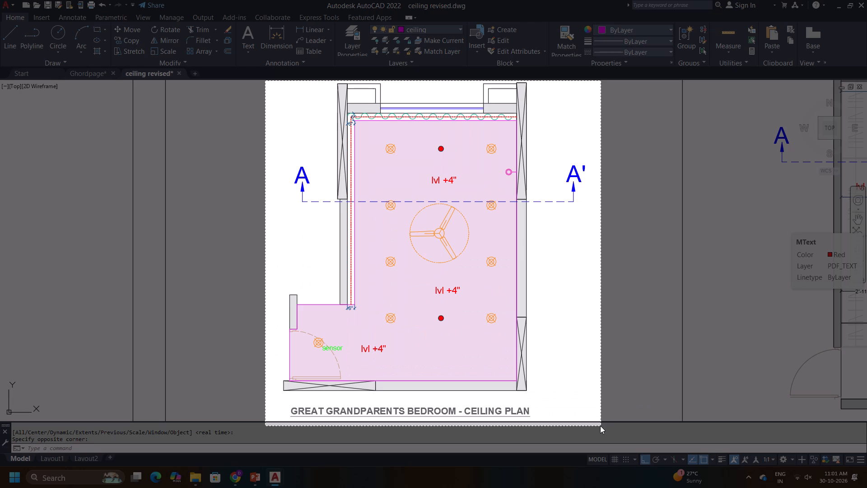
{"action": "left_click_drag", "start_coordinate": [600, 426], "coordinate": [597, 418]}
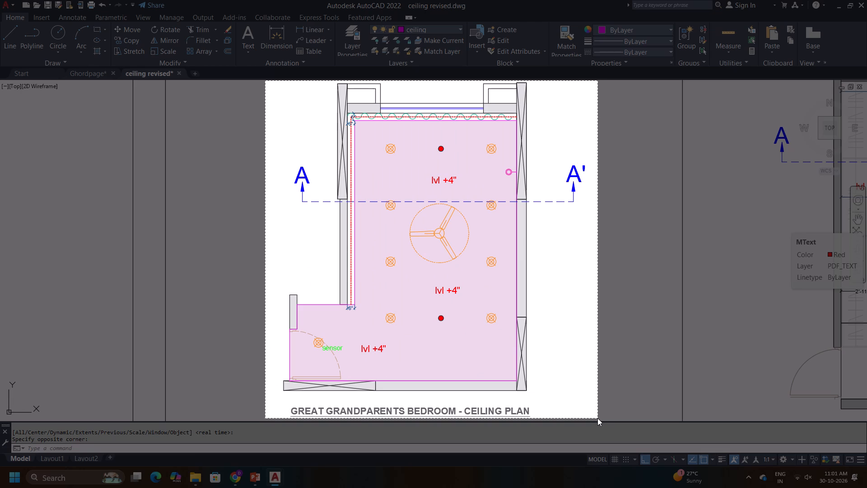
{"action": "left_click_drag", "start_coordinate": [597, 418], "coordinate": [597, 418]}
{"action": "left_click", "coordinate": [350, 435]}
{"action": "left_click", "coordinate": [327, 408]}
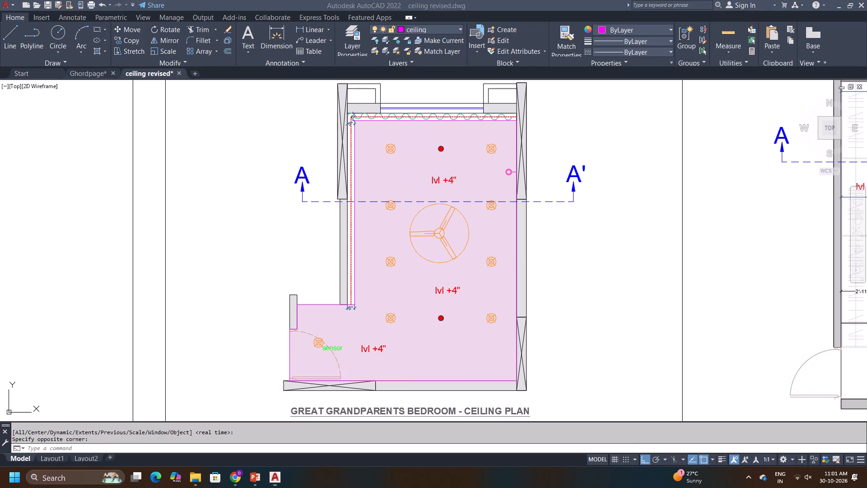
Switch to PowerPoint, paste the plan snip on blank slide 17 and shrink it proportionally to leave room above it.
{"action": "left_click", "coordinate": [256, 474]}
{"action": "left_click", "coordinate": [63, 210]}
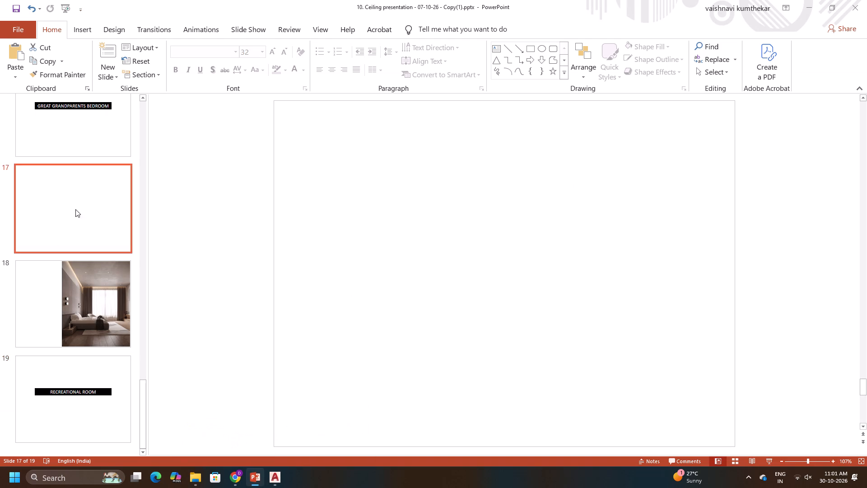
{"action": "key", "text": "ctrl+v"}
{"action": "left_click_drag", "start_coordinate": [673, 101], "coordinate": [626, 146]}
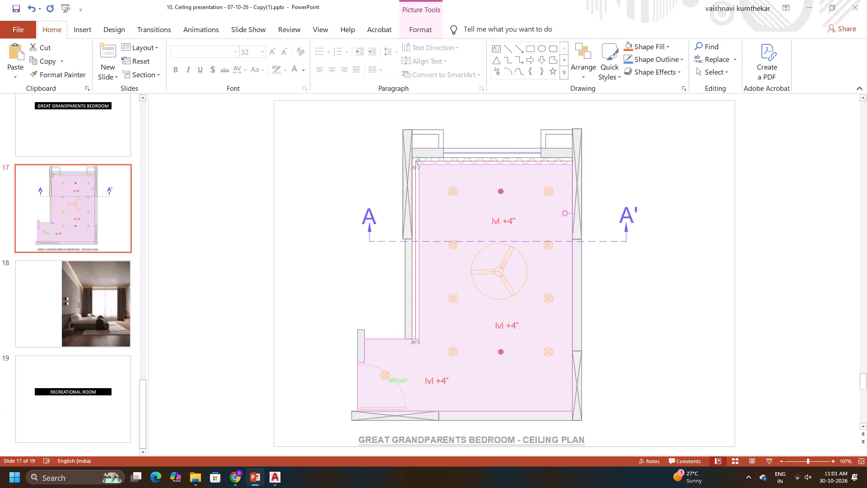
Shrink the ceiling plan picture on slide 17 proportionally and place it lower on the slide, leaving a strip free above it.
{"action": "left_click_drag", "start_coordinate": [626, 146], "coordinate": [574, 190]}
{"action": "left_click_drag", "start_coordinate": [472, 261], "coordinate": [464, 252]}
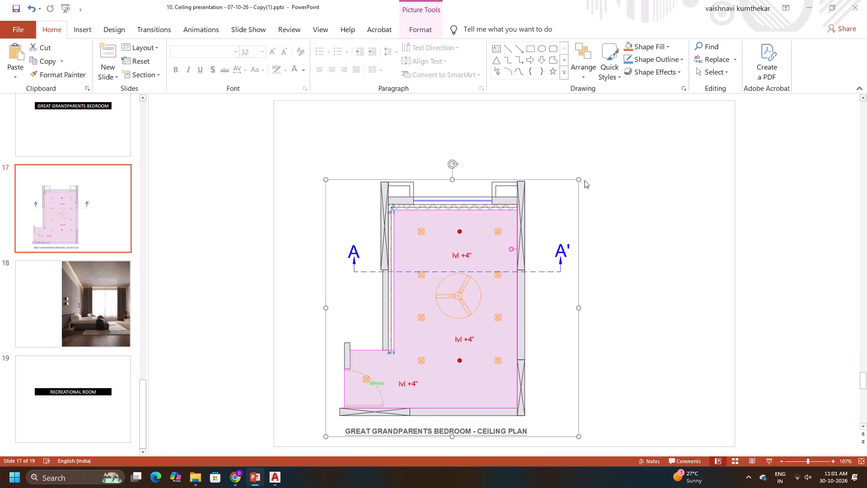
{"action": "left_click_drag", "start_coordinate": [579, 180], "coordinate": [615, 162]}
Switch to the ceiling revised drawing in AutoCAD, snip Section AA' with its cove light notes and title, and copy it.
{"action": "left_click", "coordinate": [279, 482]}
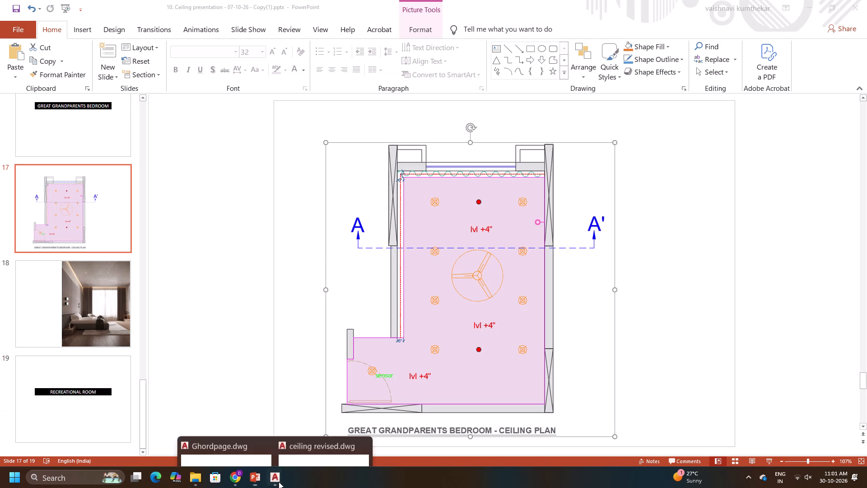
{"action": "left_click", "coordinate": [325, 432]}
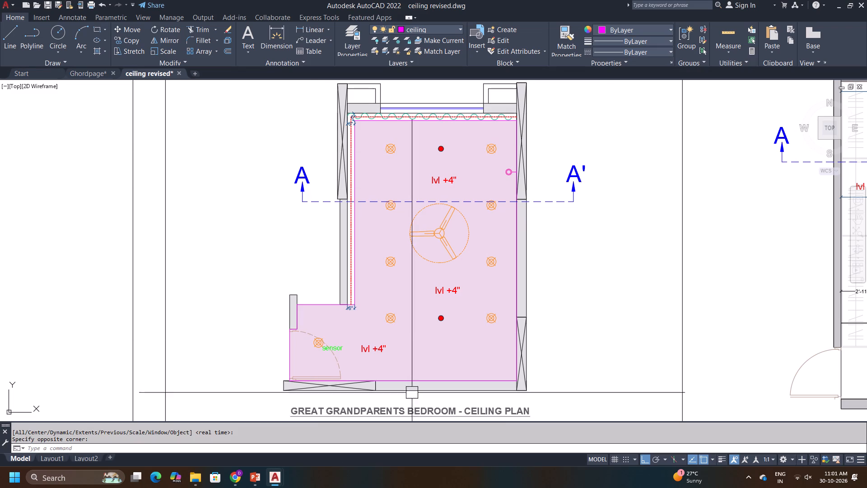
{"action": "scroll", "coordinate": [343, 249], "scroll_direction": "down", "scroll_amount": 1}
{"action": "scroll", "coordinate": [408, 98], "scroll_direction": "up", "scroll_amount": 3}
{"action": "middle_click_drag", "start_coordinate": [452, 99], "coordinate": [454, 121]}
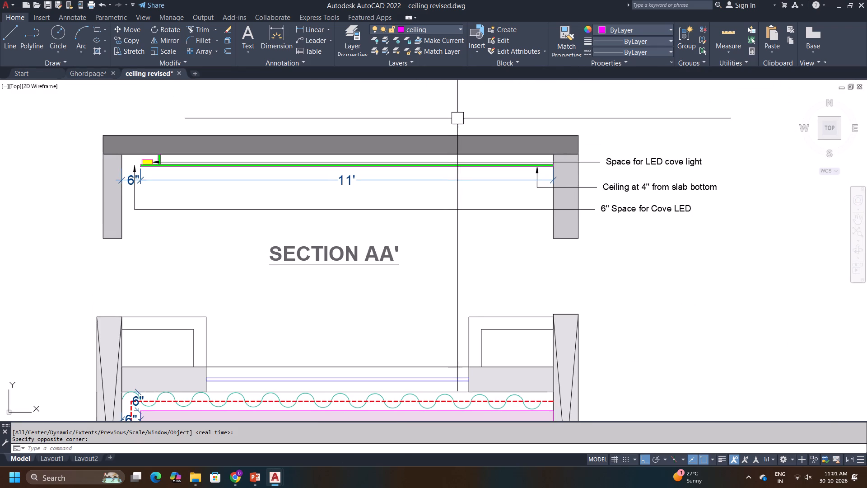
{"action": "key", "text": "Print"}
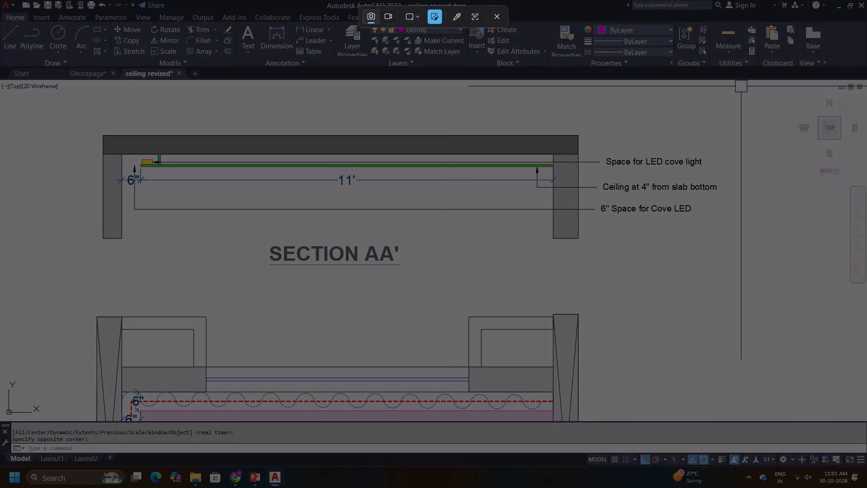
{"action": "left_click_drag", "start_coordinate": [86, 120], "coordinate": [720, 288]}
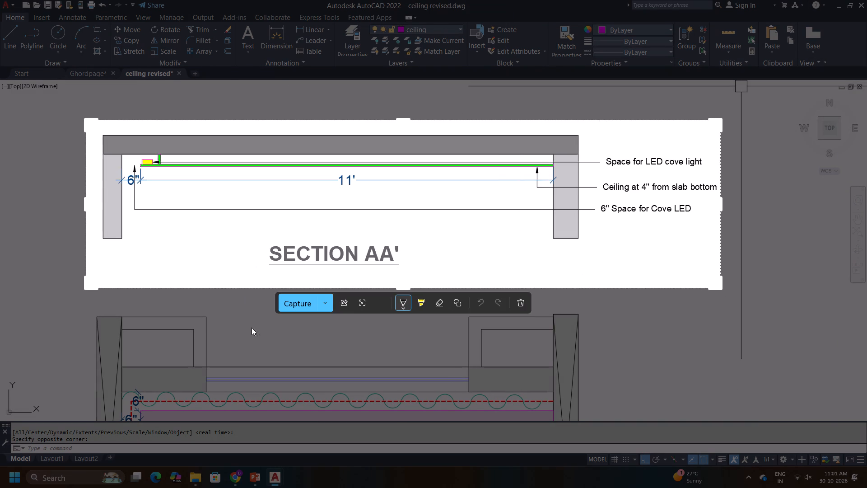
{"action": "left_click", "coordinate": [333, 304]}
{"action": "left_click", "coordinate": [303, 361]}
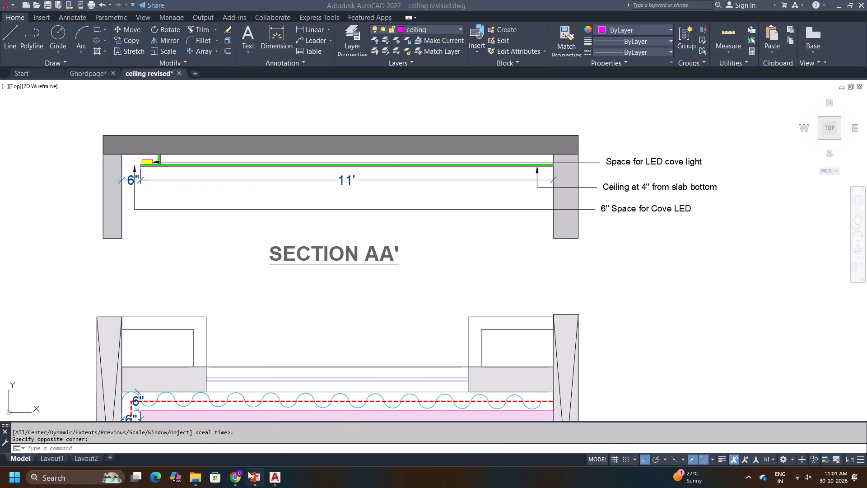
Switch to PowerPoint, paste the Section AA' snip on slide 17, shrink it proportionally and place it above the ceiling plan.
{"action": "left_click", "coordinate": [253, 477]}
{"action": "left_click", "coordinate": [667, 131]}
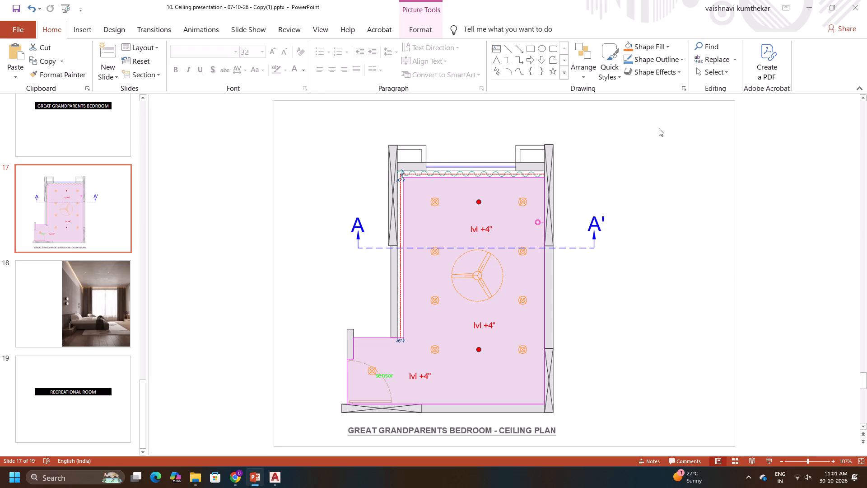
{"action": "key", "text": "ctrl+v"}
{"action": "left_click_drag", "start_coordinate": [468, 248], "coordinate": [502, 125]}
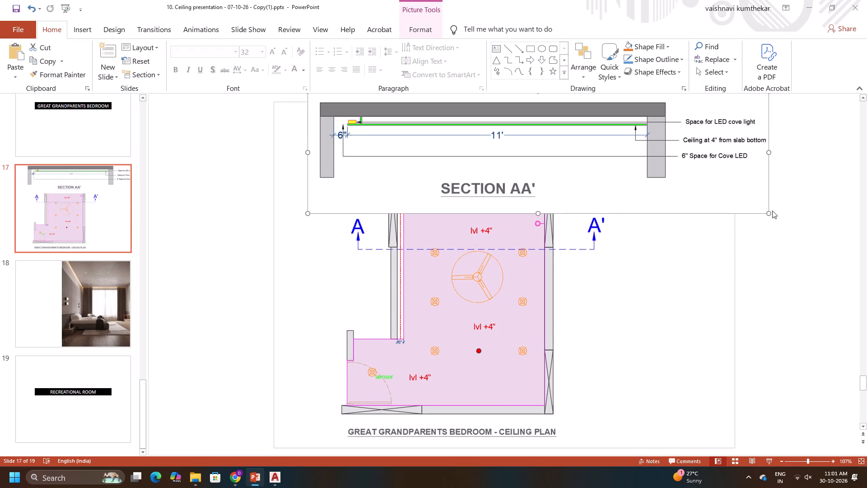
{"action": "left_click_drag", "start_coordinate": [770, 213], "coordinate": [504, 113]}
{"action": "left_click_drag", "start_coordinate": [447, 111], "coordinate": [531, 113]}
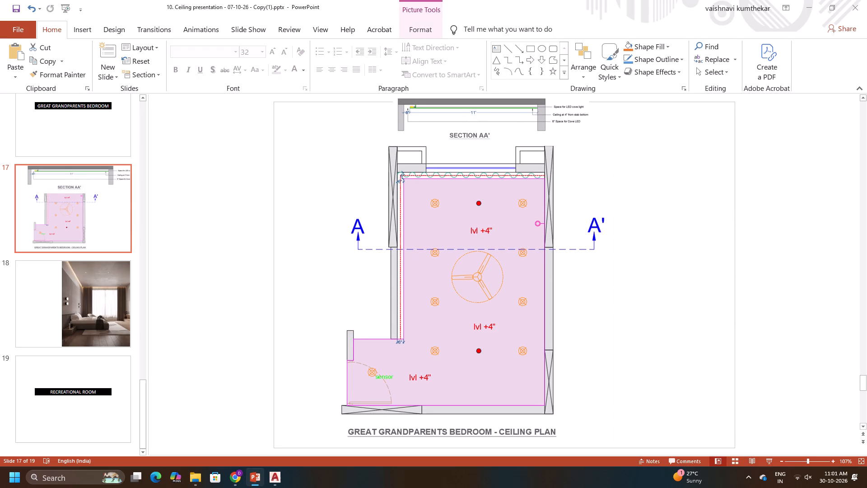
{"action": "left_click_drag", "start_coordinate": [531, 113], "coordinate": [523, 113]}
Shrink the ceiling plan picture proportionally to make more room for the section above it.
{"action": "left_click", "coordinate": [504, 208]}
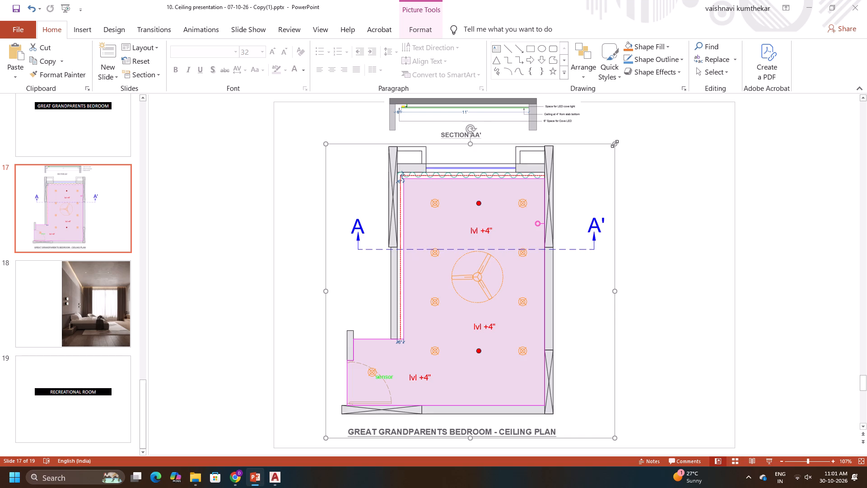
{"action": "left_click_drag", "start_coordinate": [615, 144], "coordinate": [555, 178]}
Move the Section AA' picture down to sit just above the plan and fine-tune its size to match the plan's width.
{"action": "left_click_drag", "start_coordinate": [483, 128], "coordinate": [474, 156]}
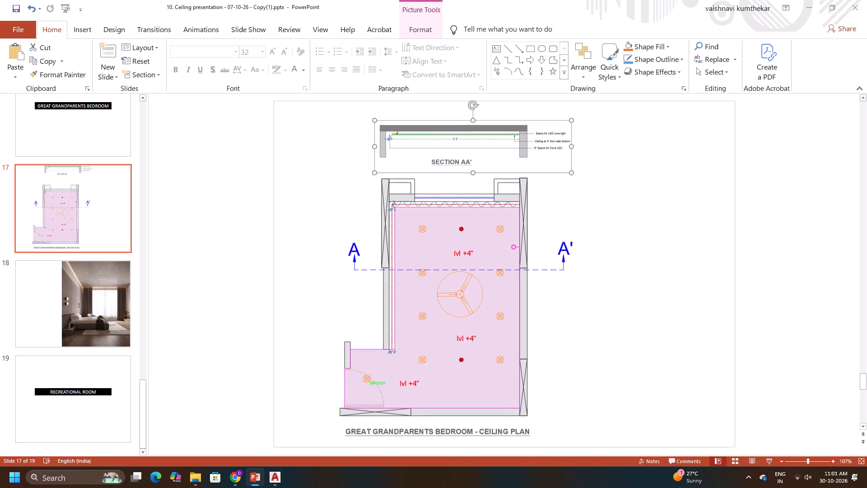
{"action": "left_click", "coordinate": [571, 174]}
{"action": "left_click_drag", "start_coordinate": [505, 150], "coordinate": [500, 150]}
{"action": "left_click", "coordinate": [585, 178]}
{"action": "left_click_drag", "start_coordinate": [583, 178], "coordinate": [577, 176]}
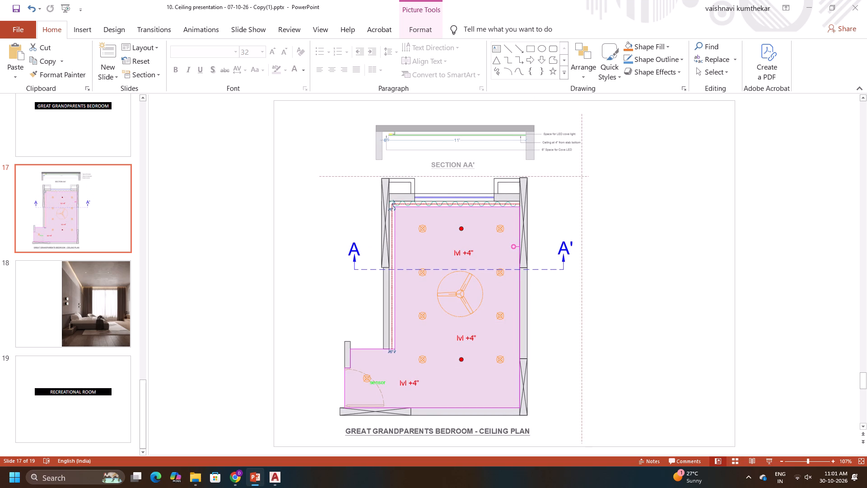
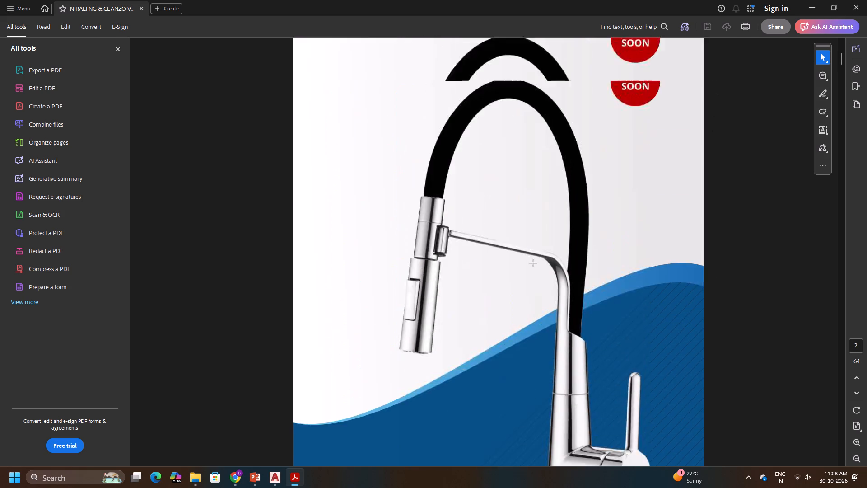
Look through the opening pages of the Nirali NG catalogue PDF, examining the Rivelo and Orbis kitchen sink models, sizes and prices.
{"action": "scroll", "coordinate": [533, 263], "scroll_direction": "up", "scroll_amount": 2}
{"action": "scroll", "coordinate": [533, 263], "scroll_direction": "down", "scroll_amount": 20}
{"action": "scroll", "coordinate": [533, 263], "scroll_direction": "down", "scroll_amount": 18}
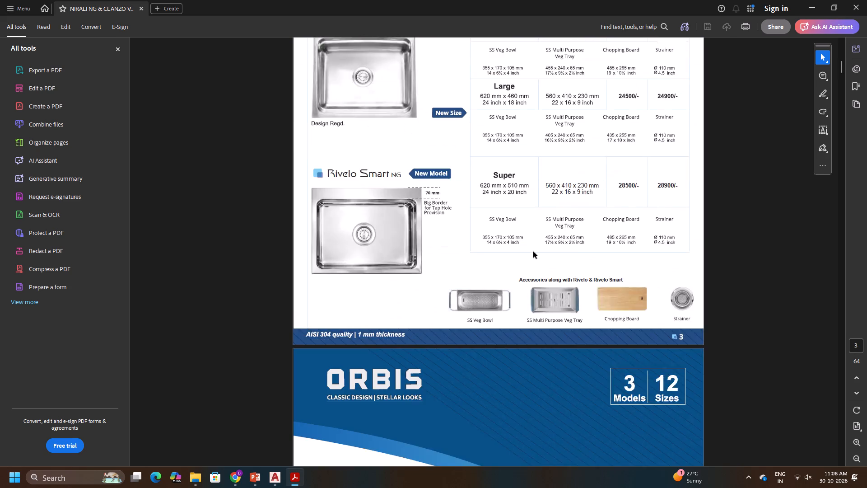
{"action": "scroll", "coordinate": [533, 252], "scroll_direction": "down", "scroll_amount": 17}
{"action": "scroll", "coordinate": [532, 253], "scroll_direction": "up", "scroll_amount": 12}
{"action": "scroll", "coordinate": [533, 253], "scroll_direction": "down", "scroll_amount": 16}
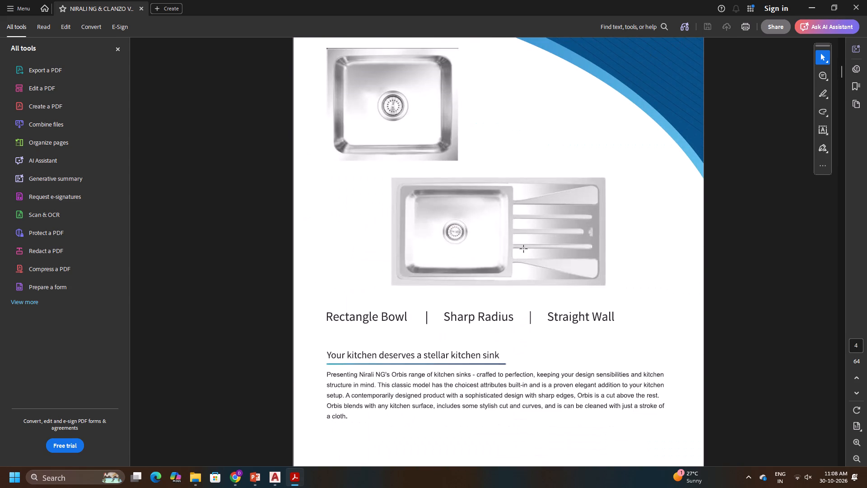
{"action": "scroll", "coordinate": [636, 272], "scroll_direction": "down", "scroll_amount": 15}
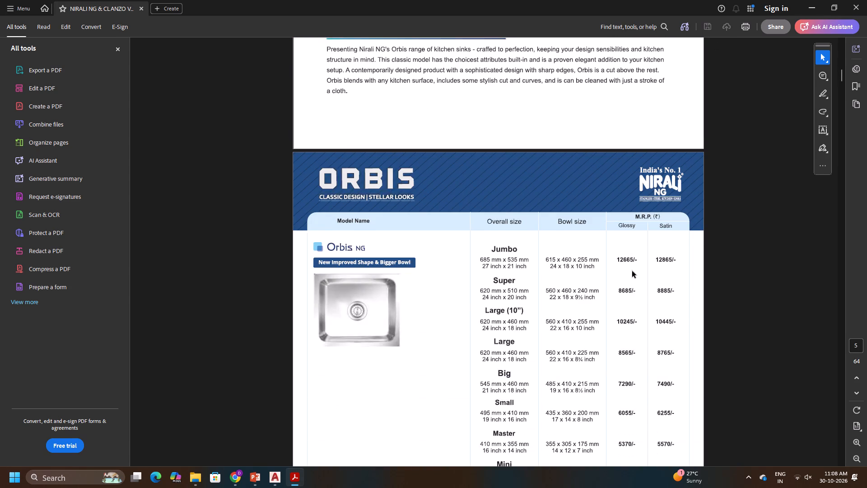
{"action": "scroll", "coordinate": [632, 271], "scroll_direction": "down", "scroll_amount": 14}
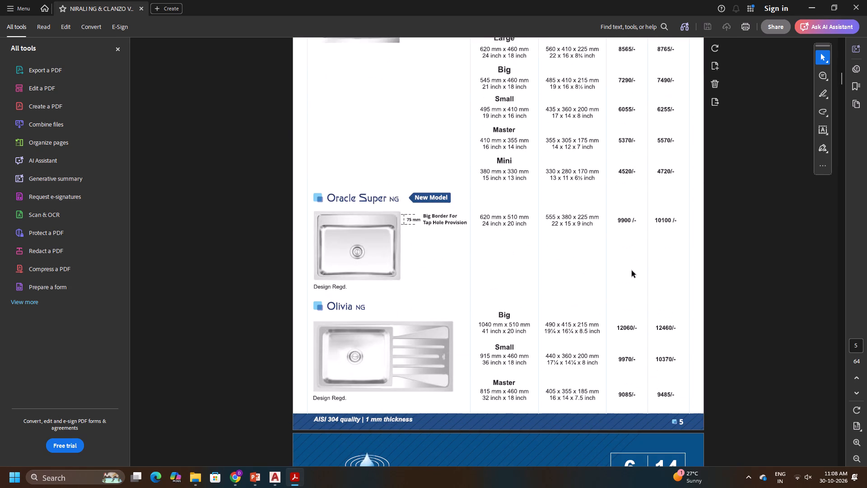
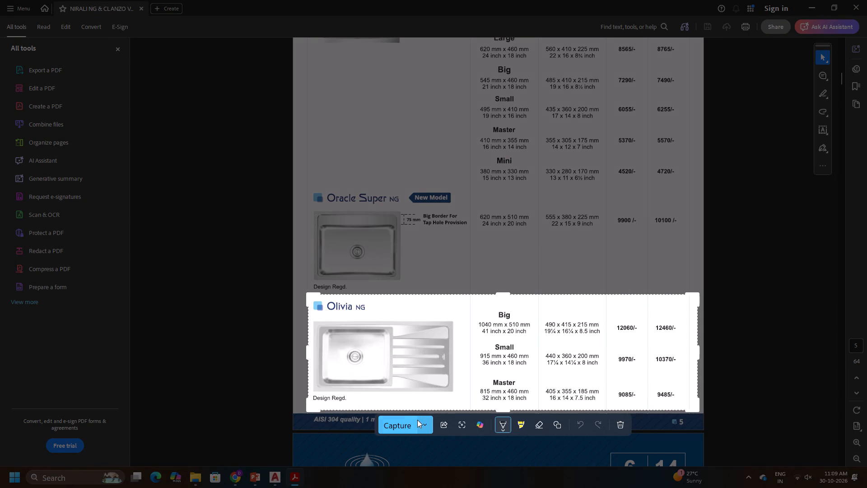
{"action": "left_click", "coordinate": [417, 420]}
{"action": "left_click", "coordinate": [420, 388]}
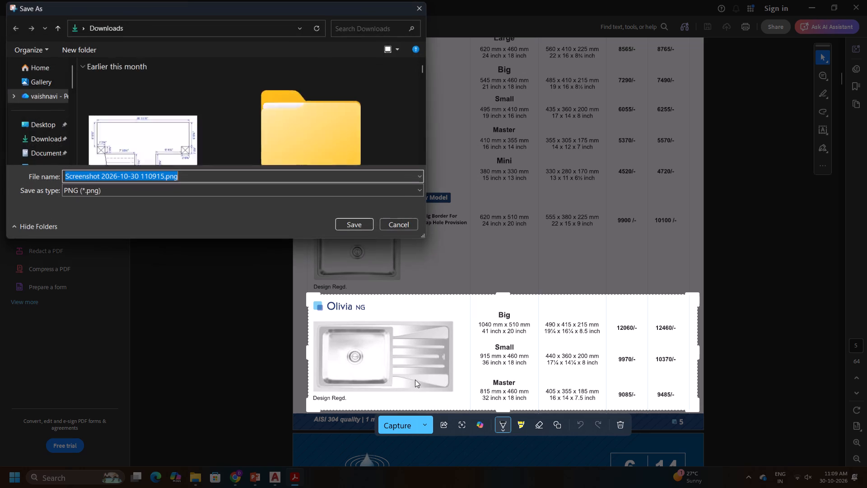
{"action": "left_click", "coordinate": [362, 223]}
Examine the Silent square sink range in the Nirali catalogue, comparing the models' overall sizes, bowl sizes and prices.
{"action": "scroll", "coordinate": [549, 320], "scroll_direction": "down", "scroll_amount": 4}
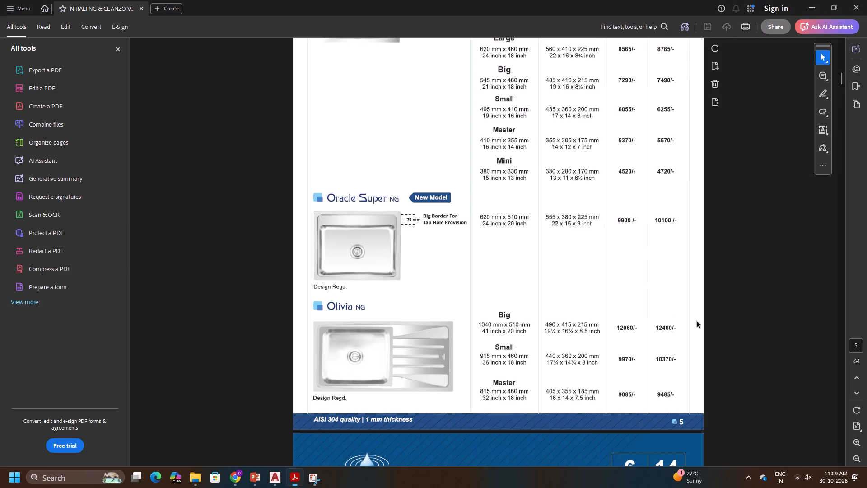
{"action": "scroll", "coordinate": [709, 332], "scroll_direction": "down", "scroll_amount": 4}
{"action": "scroll", "coordinate": [636, 329], "scroll_direction": "down", "scroll_amount": 20}
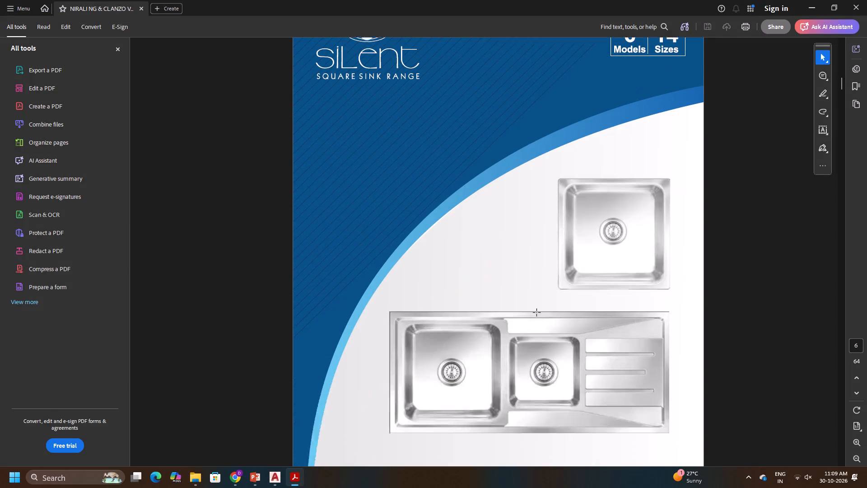
{"action": "scroll", "coordinate": [537, 313], "scroll_direction": "down", "scroll_amount": 1}
{"action": "scroll", "coordinate": [534, 312], "scroll_direction": "down", "scroll_amount": 20}
{"action": "scroll", "coordinate": [534, 312], "scroll_direction": "down", "scroll_amount": 3}
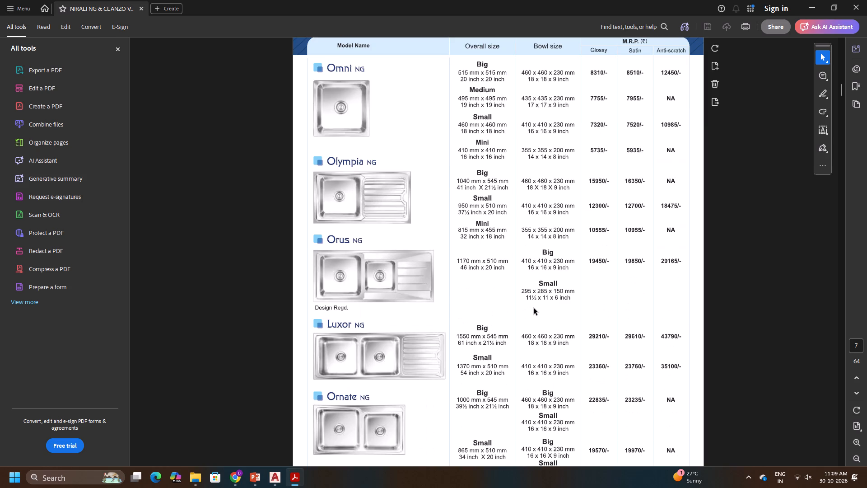
{"action": "scroll", "coordinate": [534, 308], "scroll_direction": "up", "scroll_amount": 1}
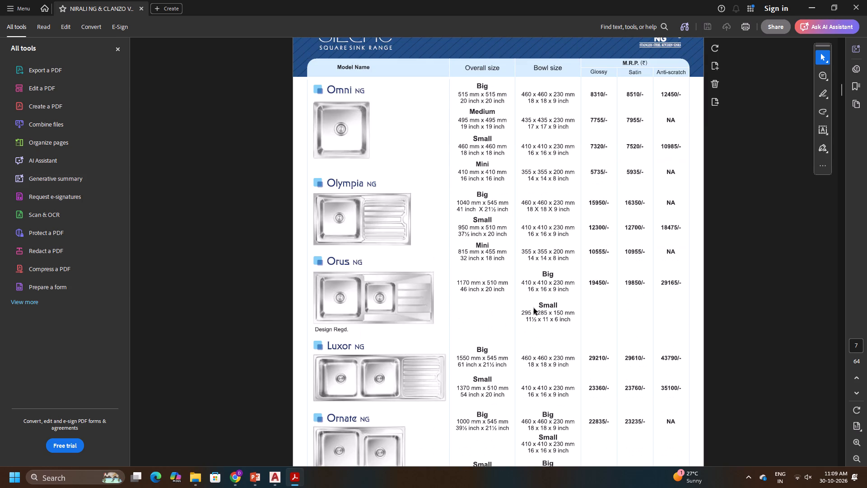
{"action": "scroll", "coordinate": [534, 308], "scroll_direction": "down", "scroll_amount": 3}
{"action": "scroll", "coordinate": [534, 308], "scroll_direction": "up", "scroll_amount": 6}
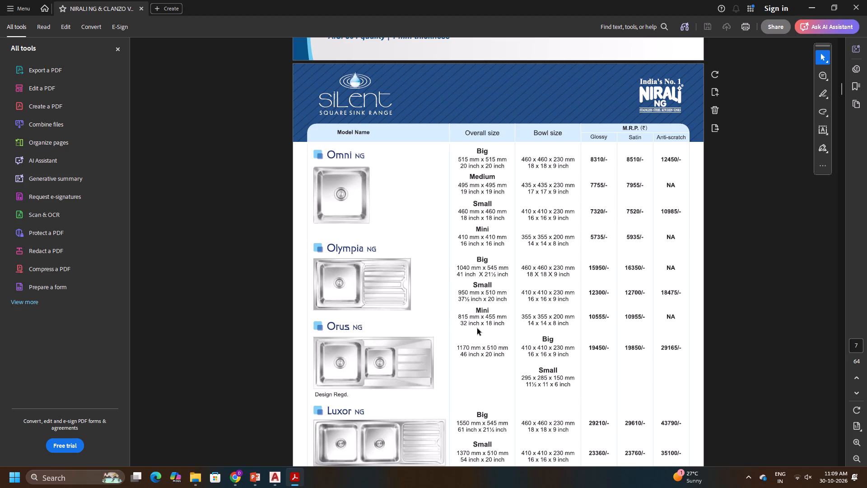
Review the D'signo sink range pages, including the Super Slider, Eureka and Eureka Delux models with their sizes and prices.
{"action": "scroll", "coordinate": [477, 328], "scroll_direction": "down", "scroll_amount": 14}
{"action": "scroll", "coordinate": [478, 328], "scroll_direction": "down", "scroll_amount": 19}
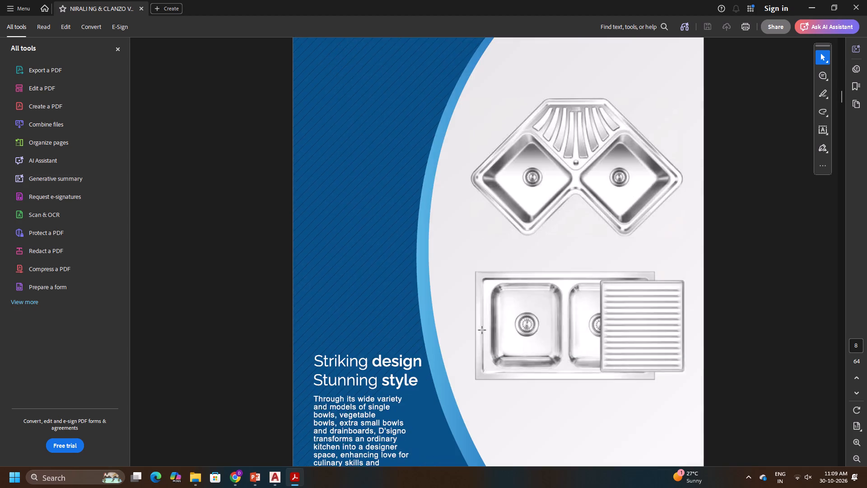
{"action": "scroll", "coordinate": [482, 330], "scroll_direction": "down", "scroll_amount": 20}
{"action": "scroll", "coordinate": [482, 330], "scroll_direction": "down", "scroll_amount": 20}
{"action": "scroll", "coordinate": [483, 330], "scroll_direction": "down", "scroll_amount": 2}
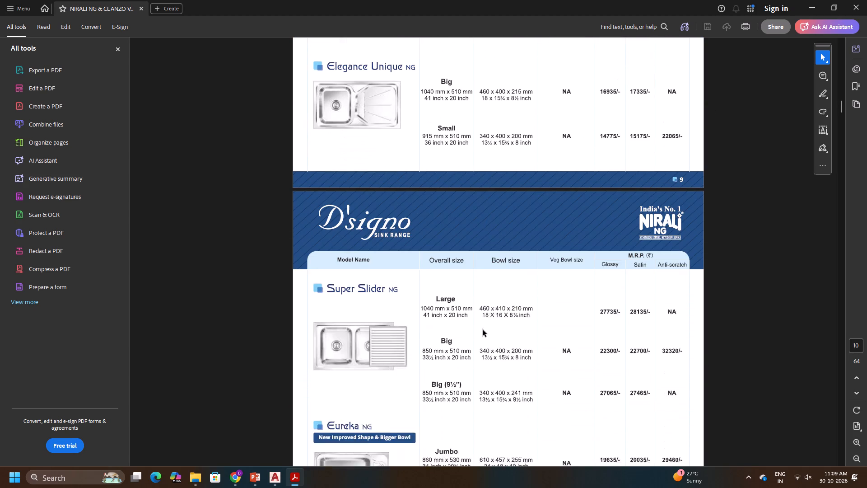
{"action": "scroll", "coordinate": [483, 330], "scroll_direction": "down", "scroll_amount": 13}
{"action": "scroll", "coordinate": [483, 330], "scroll_direction": "up", "scroll_amount": 6}
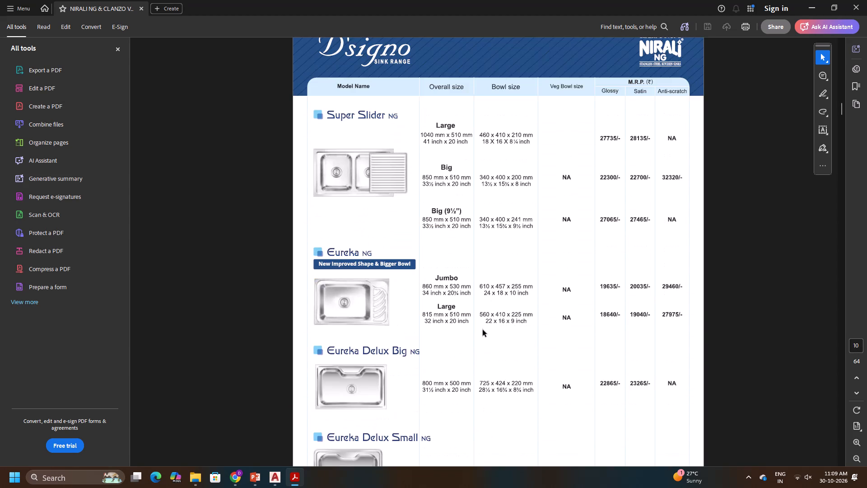
{"action": "scroll", "coordinate": [483, 330], "scroll_direction": "down", "scroll_amount": 5}
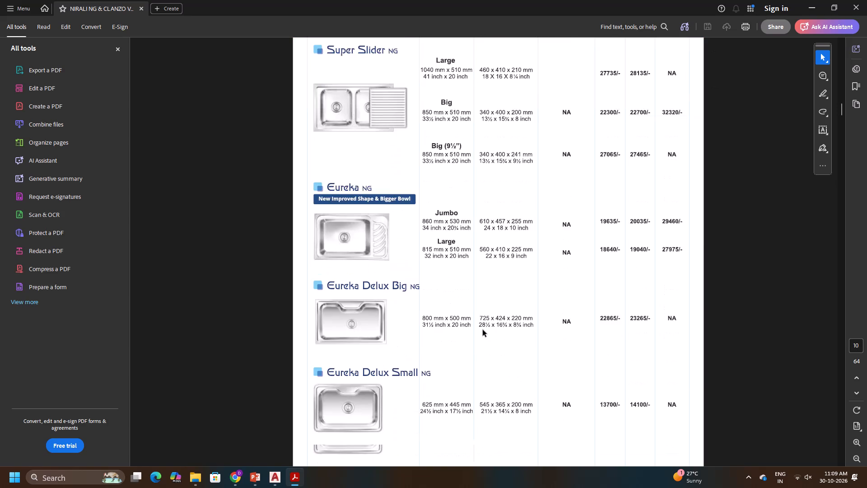
{"action": "scroll", "coordinate": [483, 330], "scroll_direction": "down", "scroll_amount": 18}
Skim the Expell range, the accessories and the start of the Magnus range, and close the Nirali catalogue.
{"action": "scroll", "coordinate": [481, 343], "scroll_direction": "down", "scroll_amount": 20}
{"action": "scroll", "coordinate": [481, 343], "scroll_direction": "down", "scroll_amount": 6}
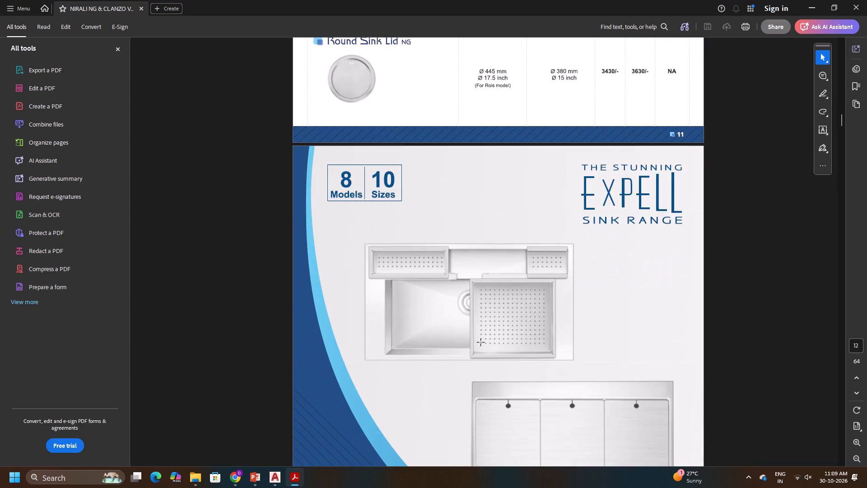
{"action": "scroll", "coordinate": [480, 340], "scroll_direction": "down", "scroll_amount": 20}
{"action": "scroll", "coordinate": [480, 340], "scroll_direction": "down", "scroll_amount": 17}
{"action": "scroll", "coordinate": [479, 337], "scroll_direction": "up", "scroll_amount": 2}
{"action": "scroll", "coordinate": [479, 337], "scroll_direction": "down", "scroll_amount": 7}
{"action": "scroll", "coordinate": [479, 337], "scroll_direction": "down", "scroll_amount": 20}
{"action": "scroll", "coordinate": [479, 337], "scroll_direction": "down", "scroll_amount": 19}
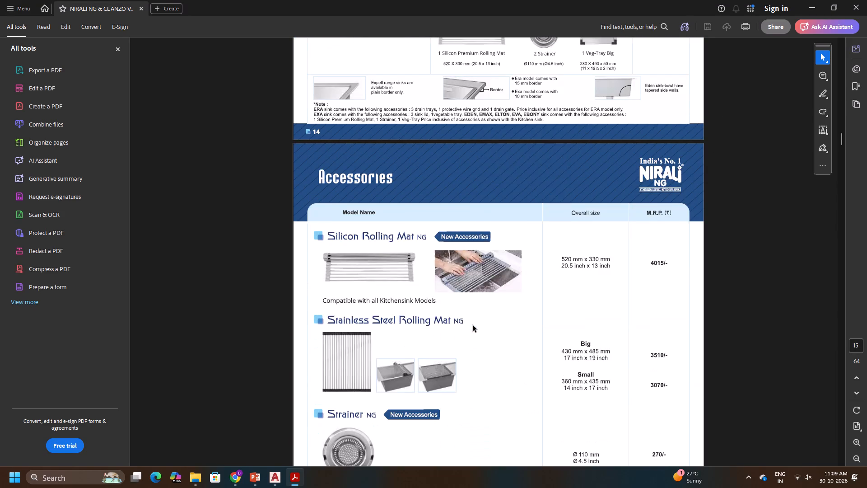
{"action": "right_click", "coordinate": [473, 325]}
{"action": "left_click", "coordinate": [356, 335]}
{"action": "scroll", "coordinate": [371, 333], "scroll_direction": "down", "scroll_amount": 20}
{"action": "scroll", "coordinate": [371, 333], "scroll_direction": "down", "scroll_amount": 9}
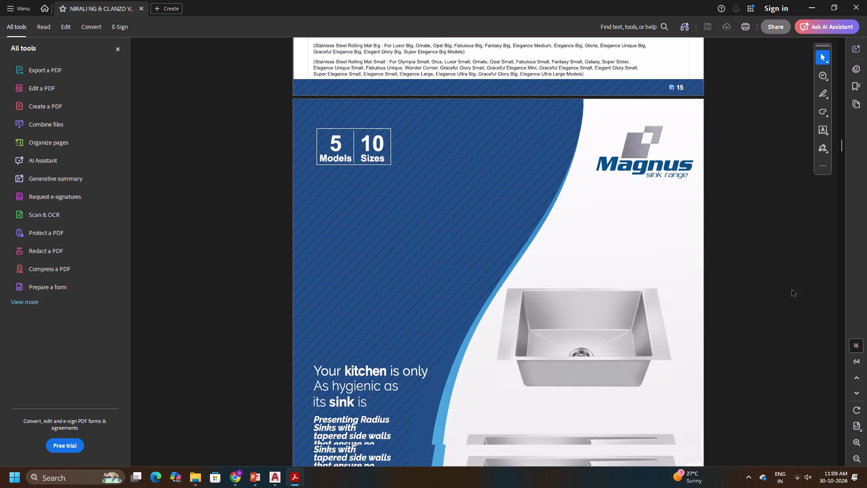
{"action": "left_click", "coordinate": [838, 278]}
{"action": "left_click", "coordinate": [866, 0]}
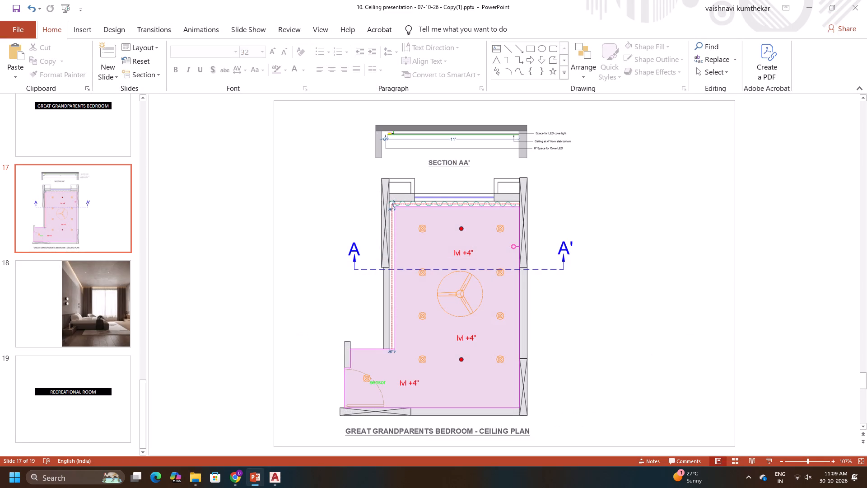
Open the Kerovit Price List- Sept 2026- AIEK PDF from the Downloads folder.
{"action": "left_click", "coordinate": [200, 477]}
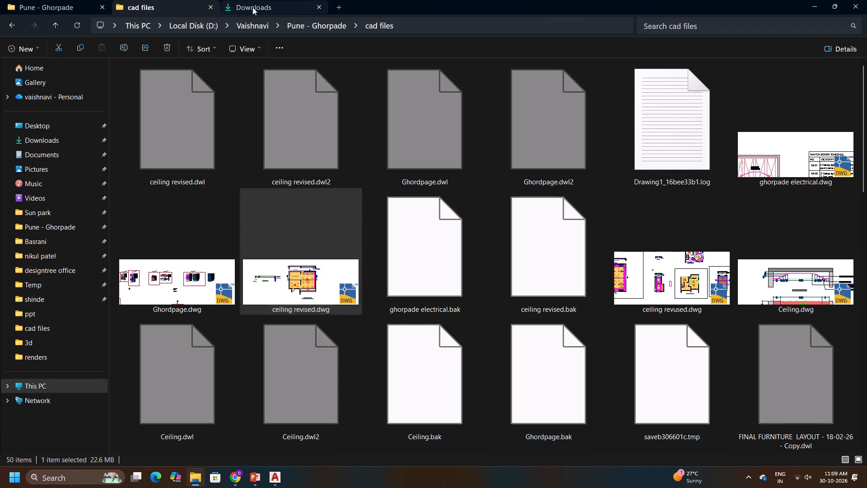
{"action": "left_click", "coordinate": [252, 7]}
{"action": "scroll", "coordinate": [460, 193], "scroll_direction": "up", "scroll_amount": 4}
{"action": "left_click", "coordinate": [267, 175]}
{"action": "double_click", "coordinate": [178, 164]}
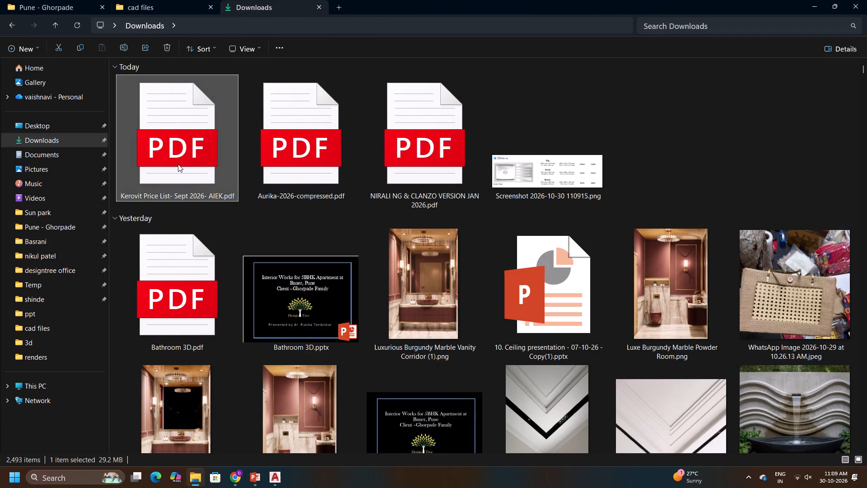
Skim the introductory pages of the Kerovit price list up to the start of the faucet section.
{"action": "scroll", "coordinate": [471, 265], "scroll_direction": "down", "scroll_amount": 8}
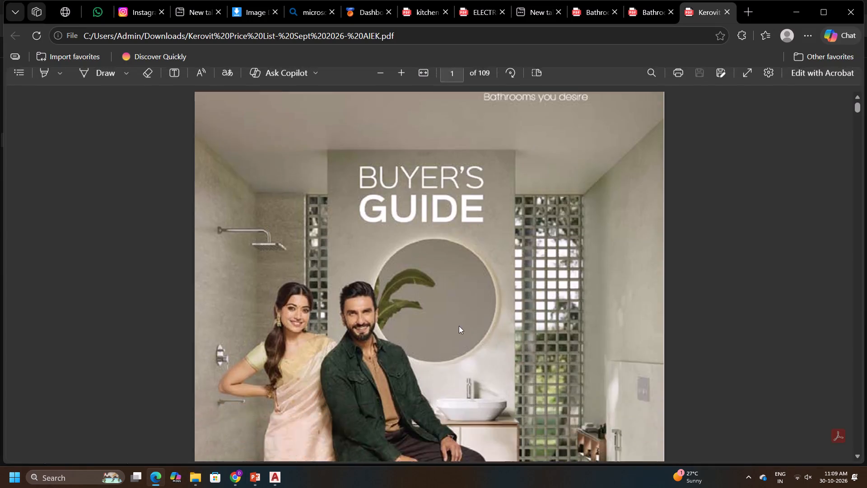
{"action": "scroll", "coordinate": [459, 326], "scroll_direction": "down", "scroll_amount": 19}
{"action": "scroll", "coordinate": [470, 312], "scroll_direction": "down", "scroll_amount": 8}
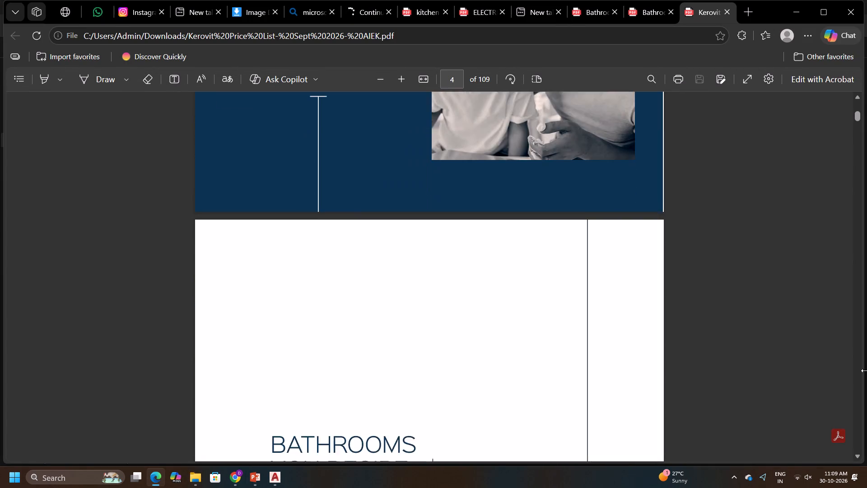
{"action": "scroll", "coordinate": [839, 379], "scroll_direction": "down", "scroll_amount": 6}
{"action": "scroll", "coordinate": [750, 332], "scroll_direction": "down", "scroll_amount": 8}
{"action": "scroll", "coordinate": [608, 297], "scroll_direction": "down", "scroll_amount": 20}
{"action": "scroll", "coordinate": [608, 297], "scroll_direction": "down", "scroll_amount": 10}
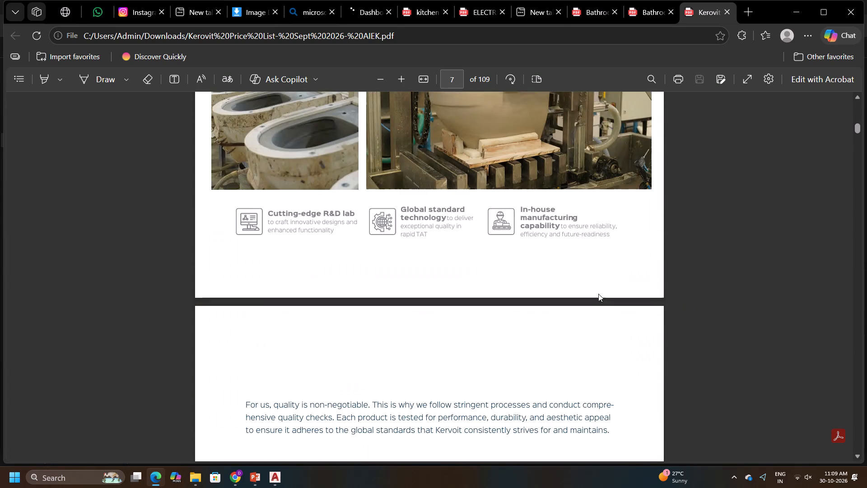
{"action": "scroll", "coordinate": [598, 294], "scroll_direction": "down", "scroll_amount": 20}
{"action": "scroll", "coordinate": [598, 294], "scroll_direction": "down", "scroll_amount": 20}
{"action": "scroll", "coordinate": [598, 294], "scroll_direction": "down", "scroll_amount": 14}
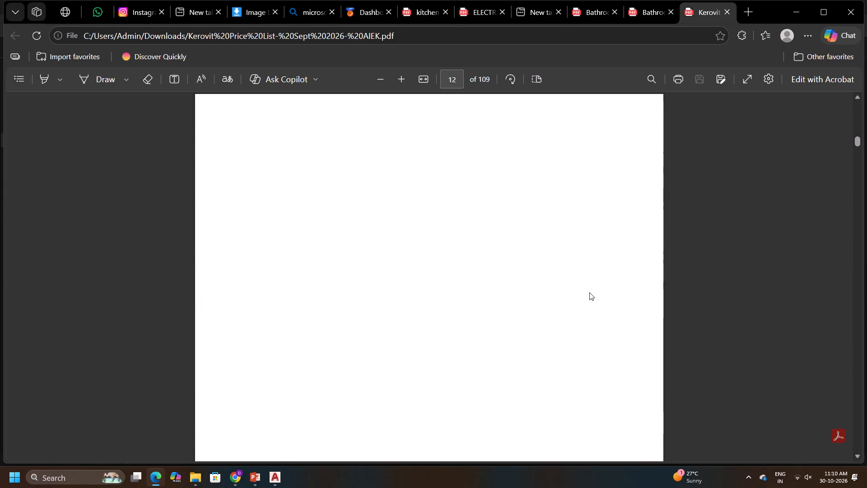
{"action": "scroll", "coordinate": [589, 292], "scroll_direction": "down", "scroll_amount": 4}
{"action": "scroll", "coordinate": [589, 293], "scroll_direction": "down", "scroll_amount": 20}
{"action": "scroll", "coordinate": [589, 293], "scroll_direction": "down", "scroll_amount": 12}
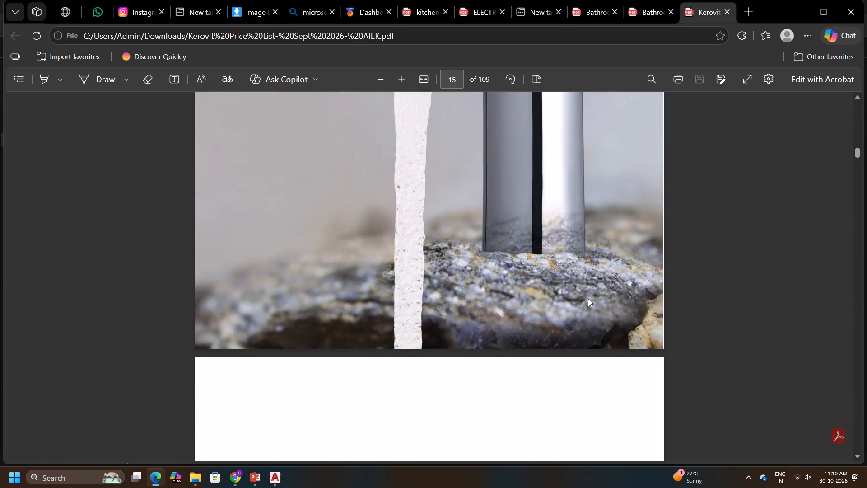
Read the contents pages of the Kerovit price list for the faucet, thermocontrol, flush valve, bath accessory and basin categories.
{"action": "scroll", "coordinate": [562, 287], "scroll_direction": "up", "scroll_amount": 17}
{"action": "scroll", "coordinate": [553, 282], "scroll_direction": "up", "scroll_amount": 12}
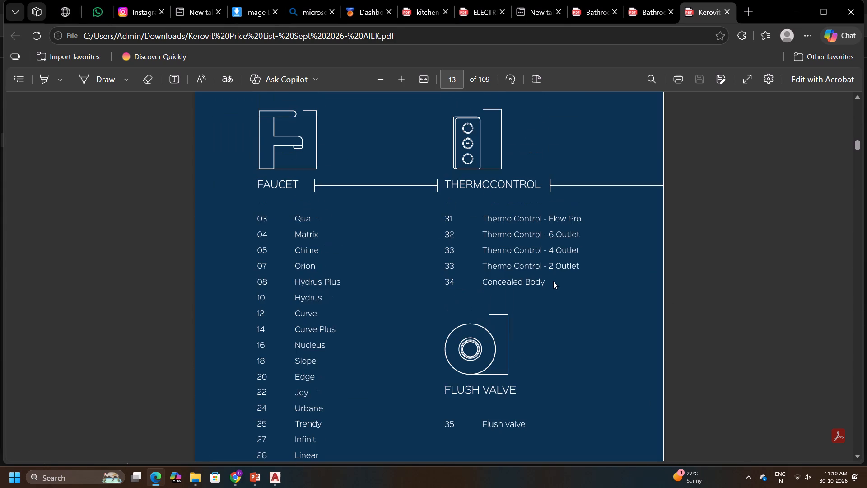
{"action": "scroll", "coordinate": [553, 281], "scroll_direction": "up", "scroll_amount": 6}
{"action": "scroll", "coordinate": [553, 281], "scroll_direction": "down", "scroll_amount": 9}
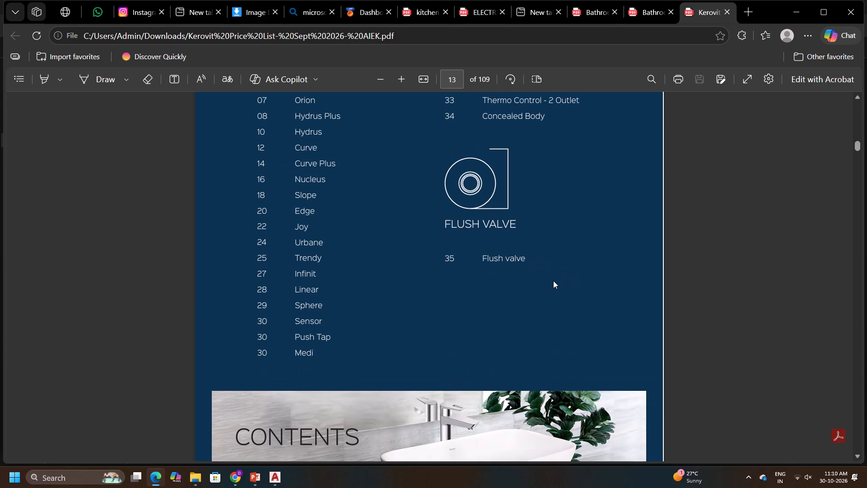
{"action": "scroll", "coordinate": [553, 281], "scroll_direction": "down", "scroll_amount": 5}
{"action": "scroll", "coordinate": [611, 282], "scroll_direction": "down", "scroll_amount": 9}
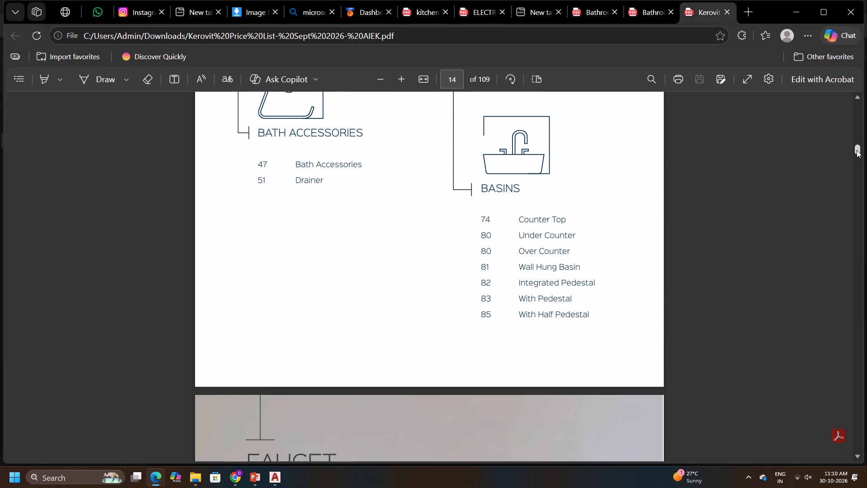
Skim the Kerovit product pages for faucets, counter top basins, urinals and wall-hung toilets, and close the price list.
{"action": "left_click_drag", "start_coordinate": [857, 150], "coordinate": [859, 196]}
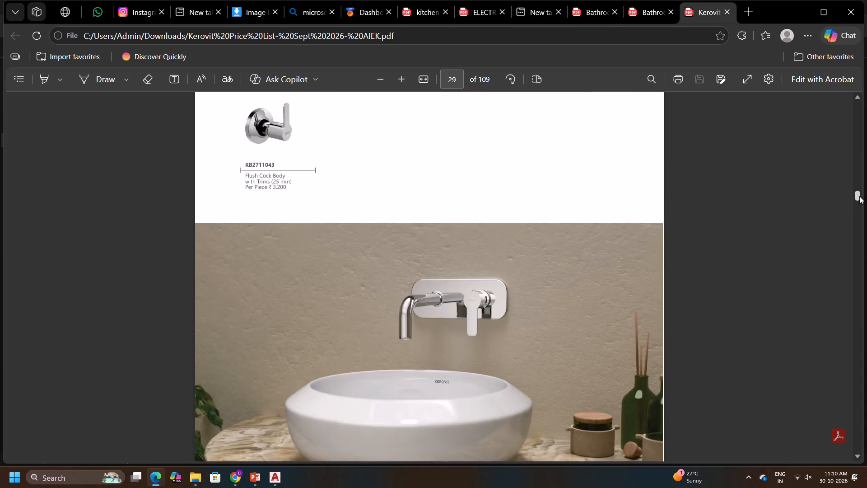
{"action": "left_click_drag", "start_coordinate": [859, 196], "coordinate": [853, 314]}
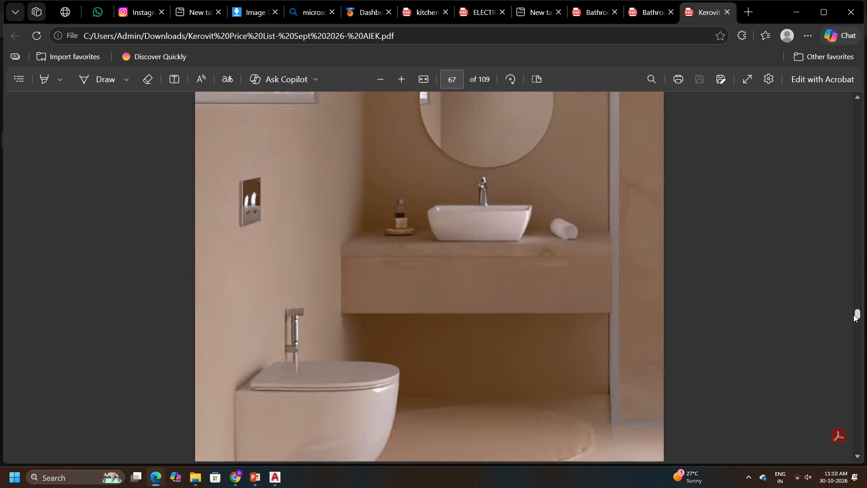
{"action": "left_click_drag", "start_coordinate": [853, 314], "coordinate": [866, 439]}
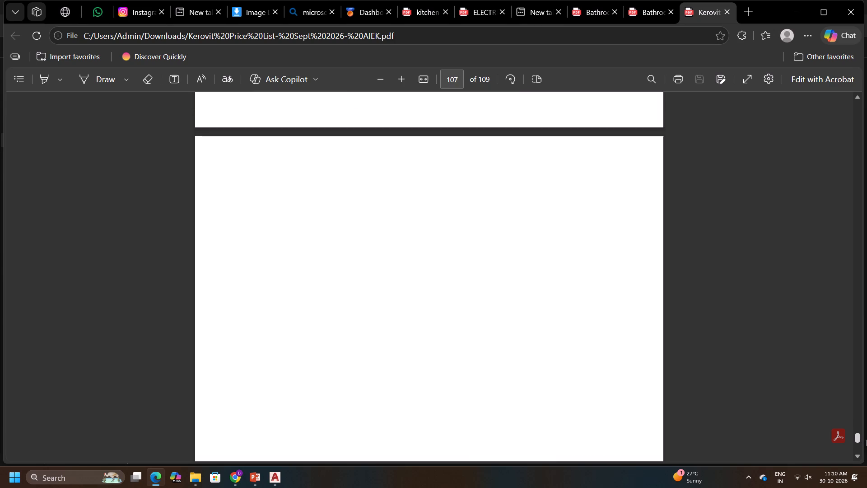
{"action": "left_click_drag", "start_coordinate": [866, 439], "coordinate": [866, 397]}
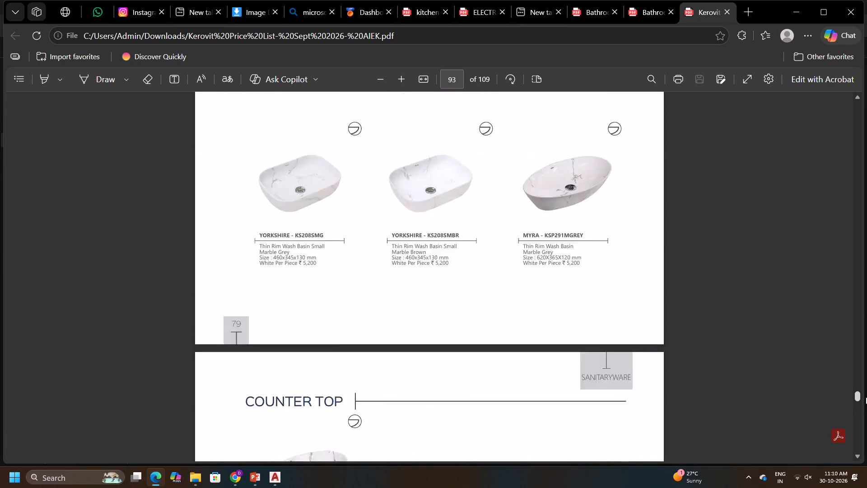
{"action": "left_click_drag", "start_coordinate": [866, 397], "coordinate": [866, 397]}
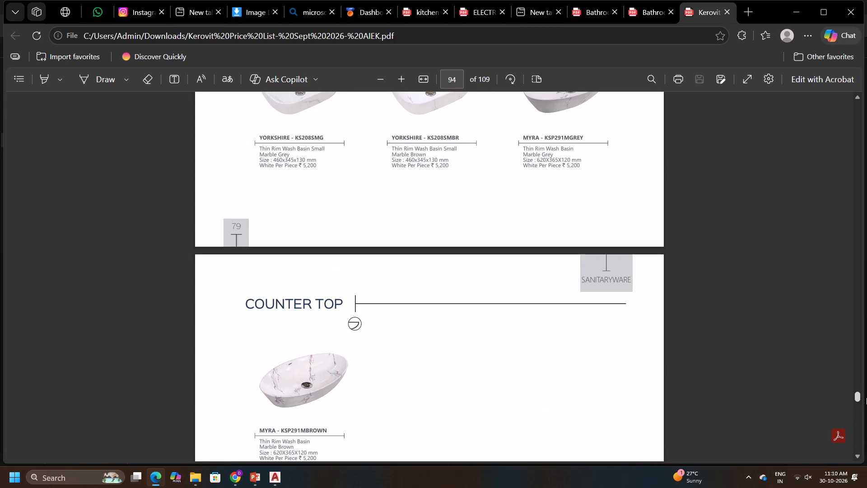
{"action": "left_click_drag", "start_coordinate": [866, 397], "coordinate": [866, 370]}
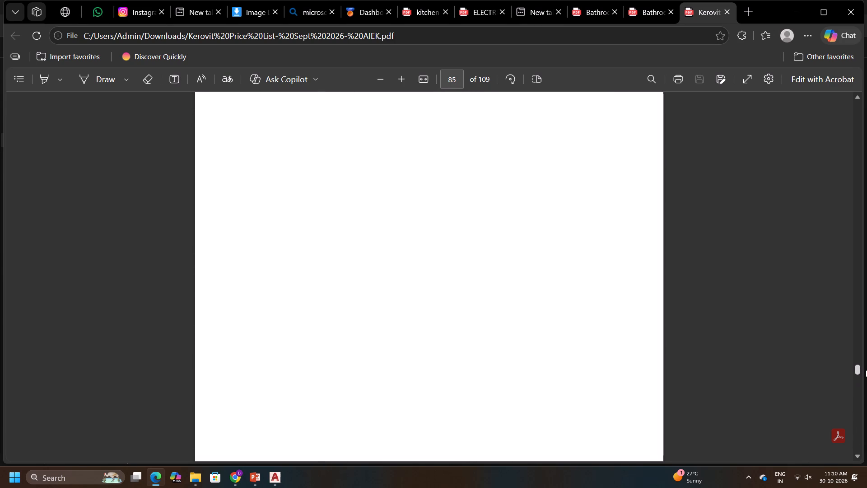
{"action": "left_click_drag", "start_coordinate": [866, 370], "coordinate": [862, 349]}
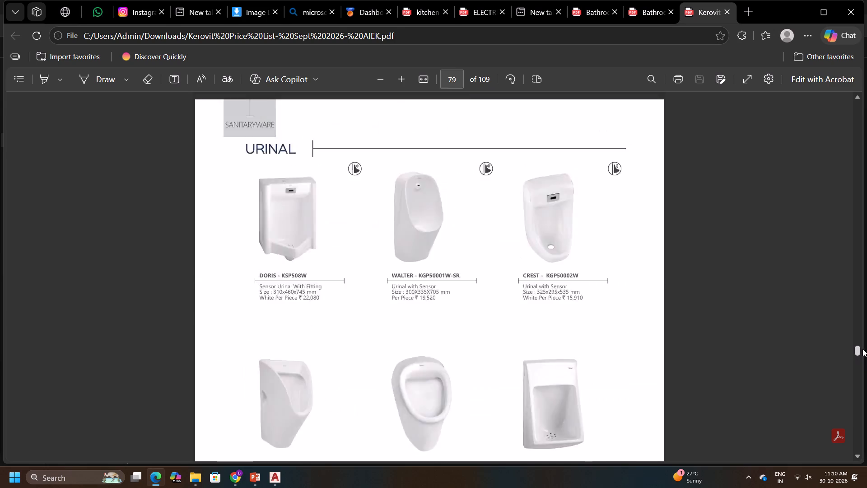
{"action": "left_click_drag", "start_coordinate": [862, 349], "coordinate": [862, 330]}
{"action": "left_click", "coordinate": [851, 5]}
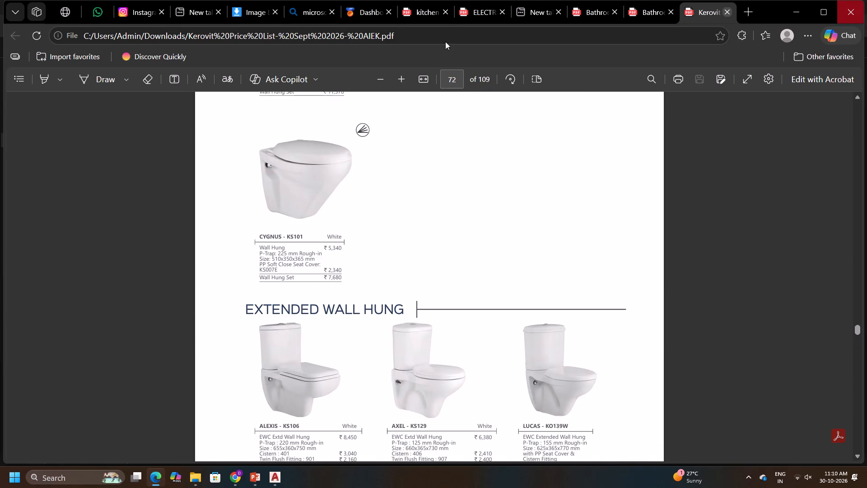
Open the Aurika-2026-compressed PDF from the Downloads folder.
{"action": "double_click", "coordinate": [294, 187]}
Skim the introductory pages of the Aurika kitchen sink catalogue up to the start of the Crown Series.
{"action": "scroll", "coordinate": [472, 243], "scroll_direction": "down", "scroll_amount": 4}
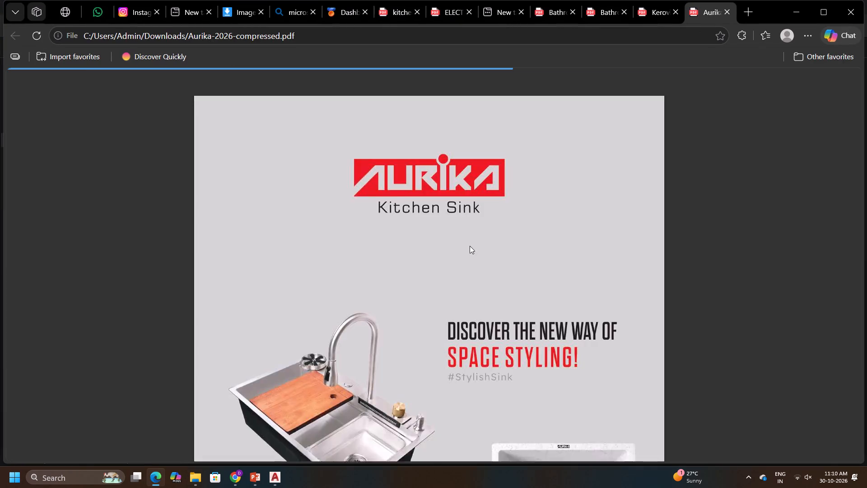
{"action": "scroll", "coordinate": [470, 246], "scroll_direction": "down", "scroll_amount": 12}
{"action": "scroll", "coordinate": [471, 251], "scroll_direction": "down", "scroll_amount": 9}
{"action": "scroll", "coordinate": [476, 282], "scroll_direction": "down", "scroll_amount": 16}
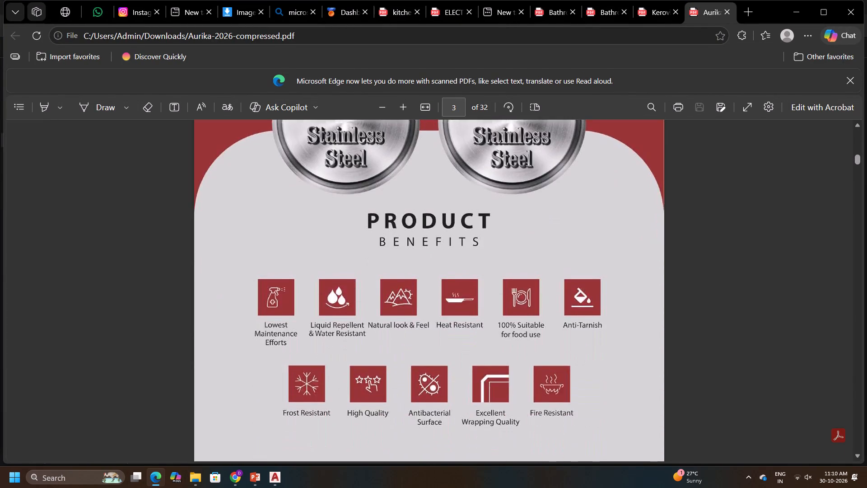
{"action": "scroll", "coordinate": [476, 275], "scroll_direction": "down", "scroll_amount": 8}
{"action": "scroll", "coordinate": [442, 345], "scroll_direction": "up", "scroll_amount": 1}
{"action": "scroll", "coordinate": [442, 340], "scroll_direction": "down", "scroll_amount": 13}
{"action": "scroll", "coordinate": [419, 153], "scroll_direction": "down", "scroll_amount": 3}
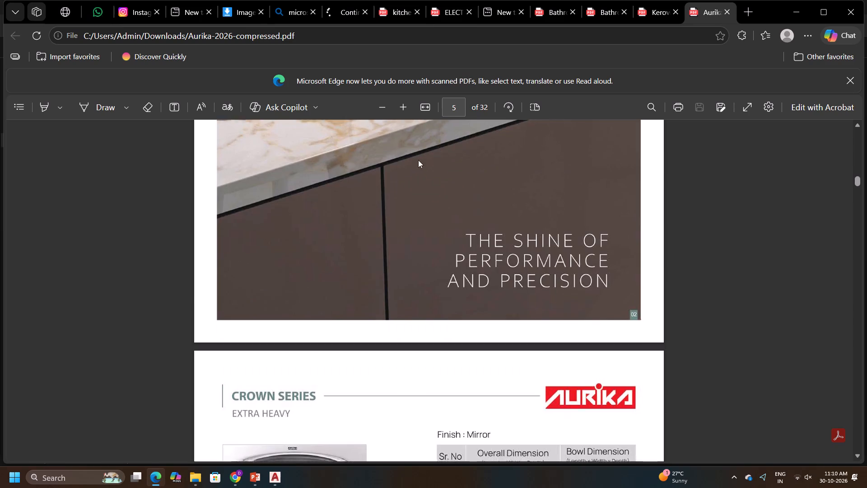
Examine the Crown Series page for the mirror-finish sink and drain board sizes and included accessories.
{"action": "scroll", "coordinate": [418, 160], "scroll_direction": "down", "scroll_amount": 13}
{"action": "scroll", "coordinate": [433, 300], "scroll_direction": "down", "scroll_amount": 7}
{"action": "scroll", "coordinate": [433, 300], "scroll_direction": "up", "scroll_amount": 6}
{"action": "scroll", "coordinate": [433, 300], "scroll_direction": "down", "scroll_amount": 4}
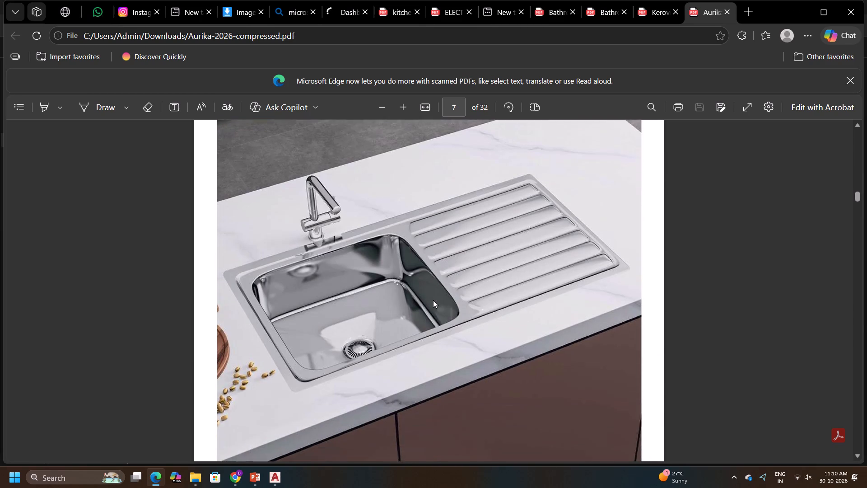
{"action": "scroll", "coordinate": [433, 300], "scroll_direction": "down", "scroll_amount": 2}
{"action": "scroll", "coordinate": [433, 300], "scroll_direction": "up", "scroll_amount": 13}
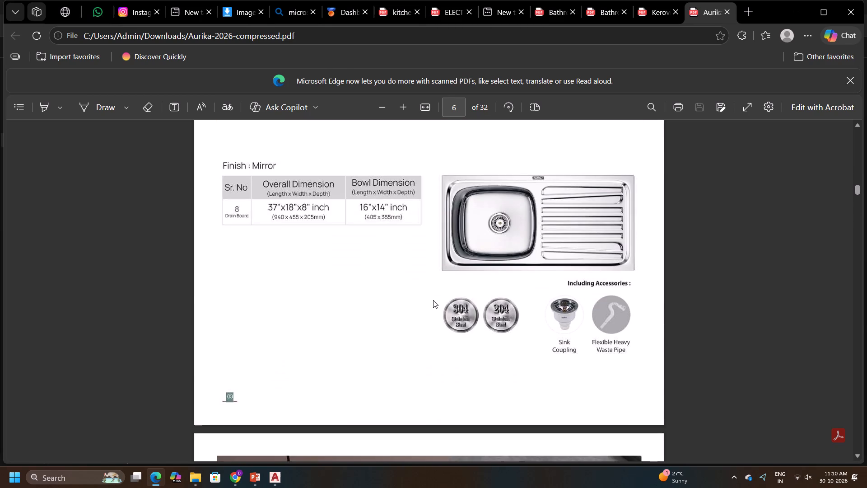
{"action": "scroll", "coordinate": [433, 300], "scroll_direction": "up", "scroll_amount": 3}
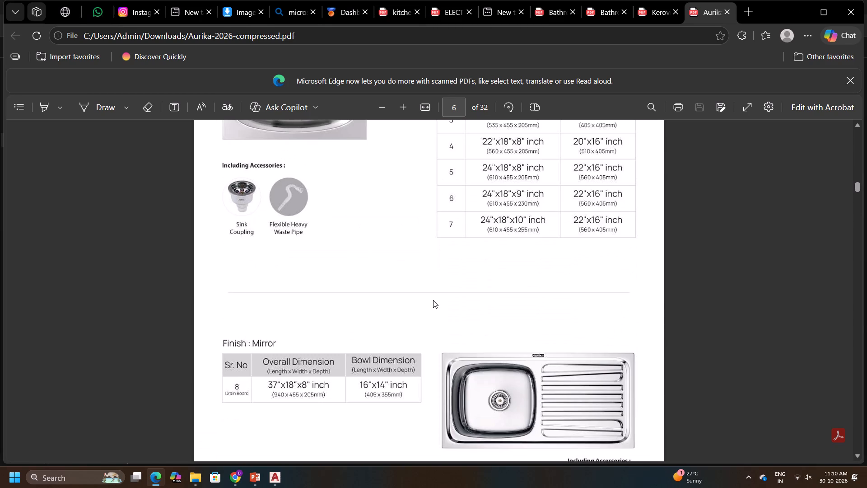
{"action": "scroll", "coordinate": [433, 300], "scroll_direction": "up", "scroll_amount": 5}
{"action": "scroll", "coordinate": [433, 300], "scroll_direction": "down", "scroll_amount": 20}
{"action": "scroll", "coordinate": [433, 300], "scroll_direction": "down", "scroll_amount": 3}
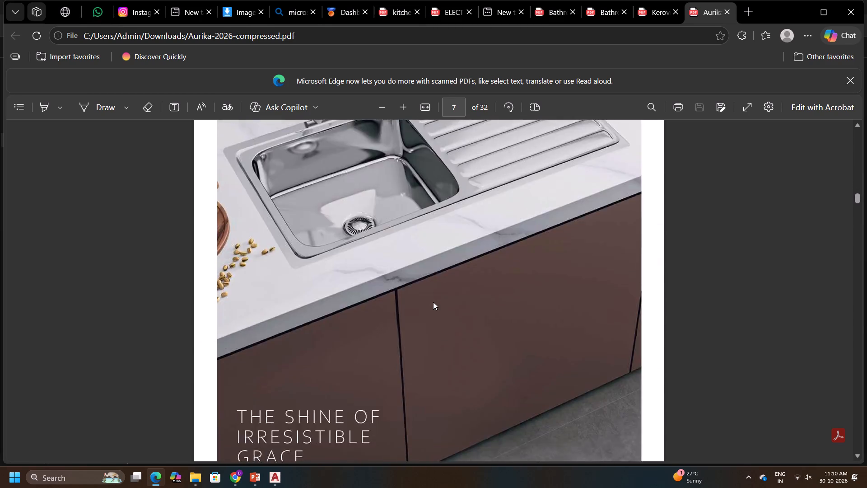
Review the remaining stainless steel single and double bowl sinks in the Aurika catalogue, including their size tables.
{"action": "scroll", "coordinate": [433, 302], "scroll_direction": "down", "scroll_amount": 9}
{"action": "scroll", "coordinate": [433, 302], "scroll_direction": "up", "scroll_amount": 4}
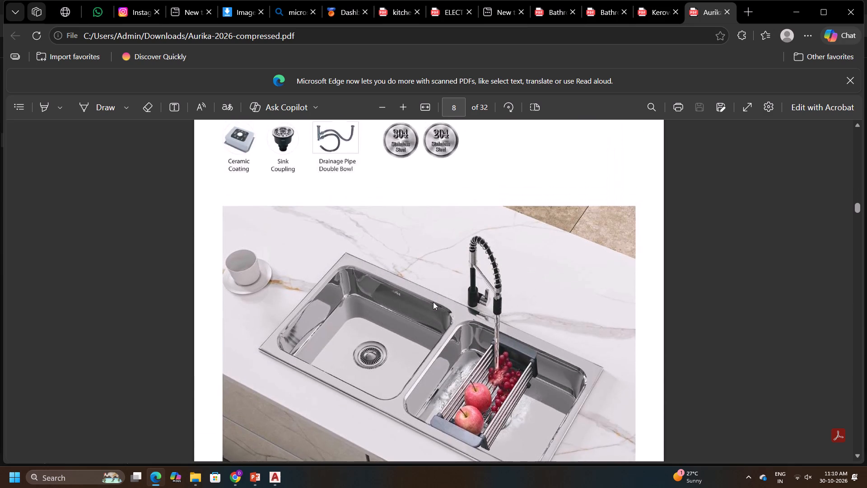
{"action": "scroll", "coordinate": [433, 302], "scroll_direction": "up", "scroll_amount": 1}
{"action": "scroll", "coordinate": [433, 302], "scroll_direction": "down", "scroll_amount": 17}
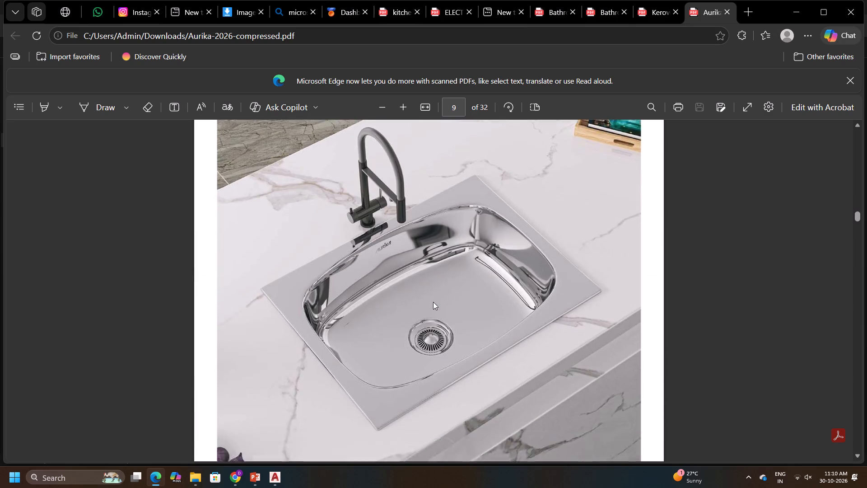
{"action": "scroll", "coordinate": [433, 302], "scroll_direction": "down", "scroll_amount": 18}
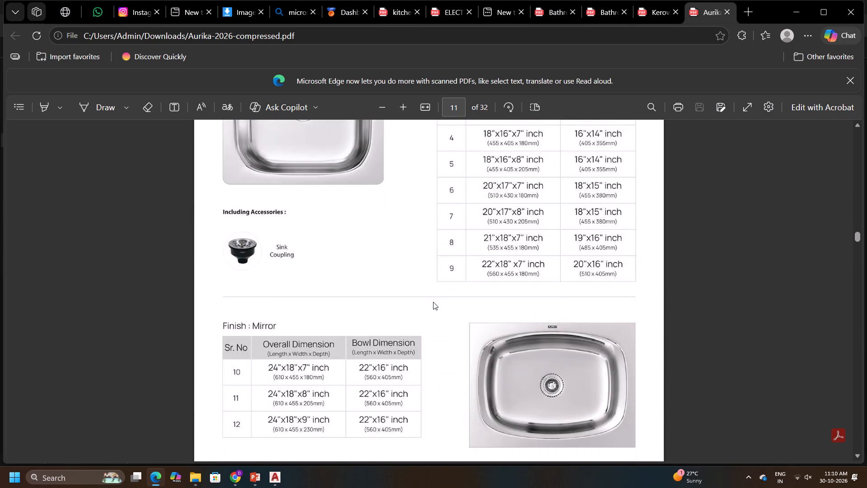
{"action": "scroll", "coordinate": [433, 302], "scroll_direction": "down", "scroll_amount": 15}
{"action": "scroll", "coordinate": [433, 302], "scroll_direction": "up", "scroll_amount": 5}
Review the Aurika granite sink pages, including the Tap Hole Sink, Bianca and Explora collections.
{"action": "scroll", "coordinate": [433, 302], "scroll_direction": "down", "scroll_amount": 2}
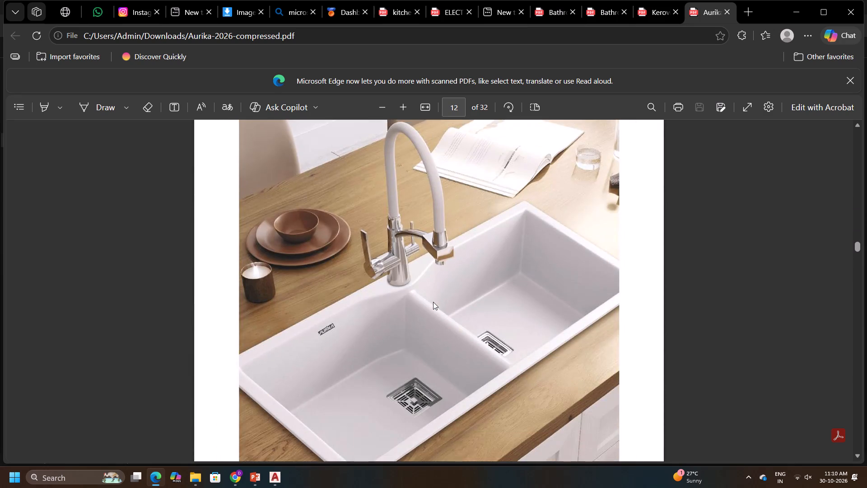
{"action": "scroll", "coordinate": [433, 302], "scroll_direction": "down", "scroll_amount": 17}
{"action": "scroll", "coordinate": [433, 302], "scroll_direction": "down", "scroll_amount": 7}
{"action": "scroll", "coordinate": [433, 302], "scroll_direction": "up", "scroll_amount": 1}
{"action": "scroll", "coordinate": [433, 302], "scroll_direction": "down", "scroll_amount": 1}
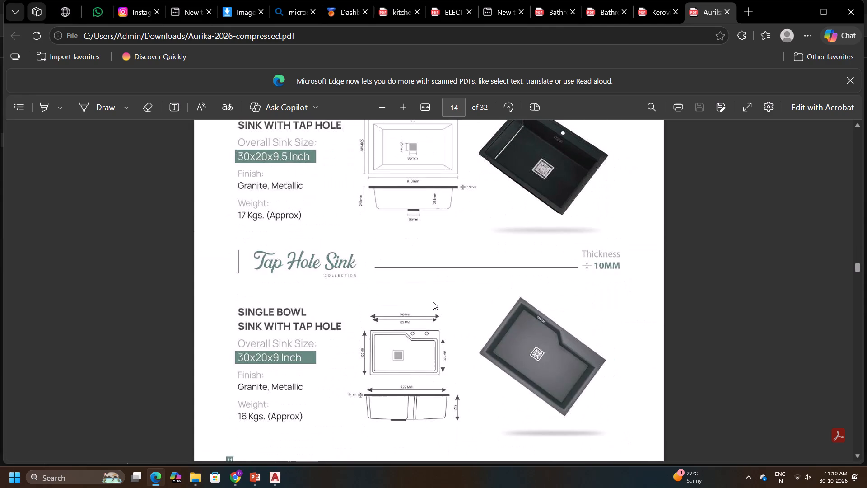
{"action": "scroll", "coordinate": [433, 302], "scroll_direction": "up", "scroll_amount": 1}
{"action": "scroll", "coordinate": [433, 302], "scroll_direction": "down", "scroll_amount": 16}
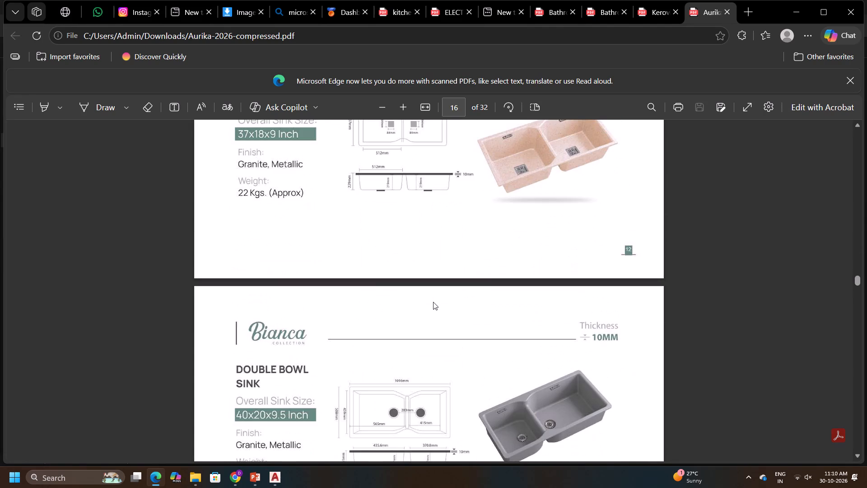
{"action": "scroll", "coordinate": [433, 302], "scroll_direction": "up", "scroll_amount": 1}
{"action": "scroll", "coordinate": [433, 302], "scroll_direction": "down", "scroll_amount": 16}
{"action": "scroll", "coordinate": [433, 302], "scroll_direction": "up", "scroll_amount": 5}
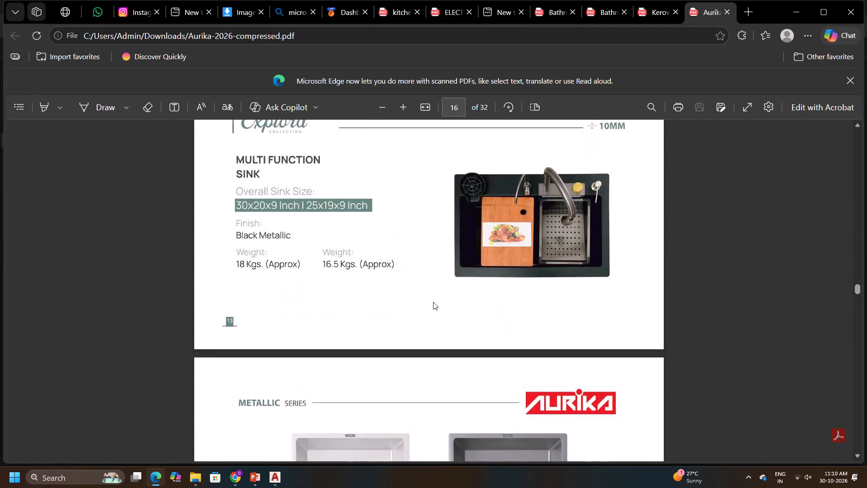
Look through the Metallic Series, electric multi function sinks and Indian handmade kitchen sinks with their sizes and finishes.
{"action": "scroll", "coordinate": [324, 269], "scroll_direction": "down", "scroll_amount": 2}
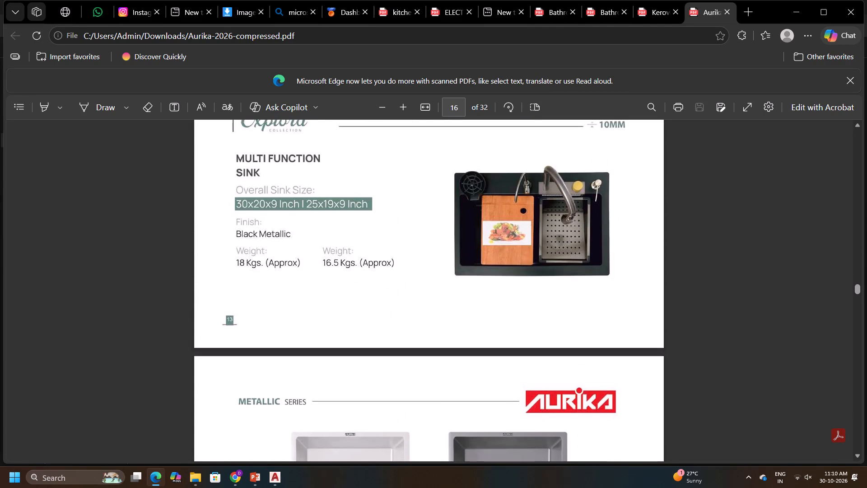
{"action": "scroll", "coordinate": [324, 269], "scroll_direction": "down", "scroll_amount": 20}
{"action": "scroll", "coordinate": [324, 269], "scroll_direction": "down", "scroll_amount": 8}
{"action": "scroll", "coordinate": [323, 270], "scroll_direction": "up", "scroll_amount": 8}
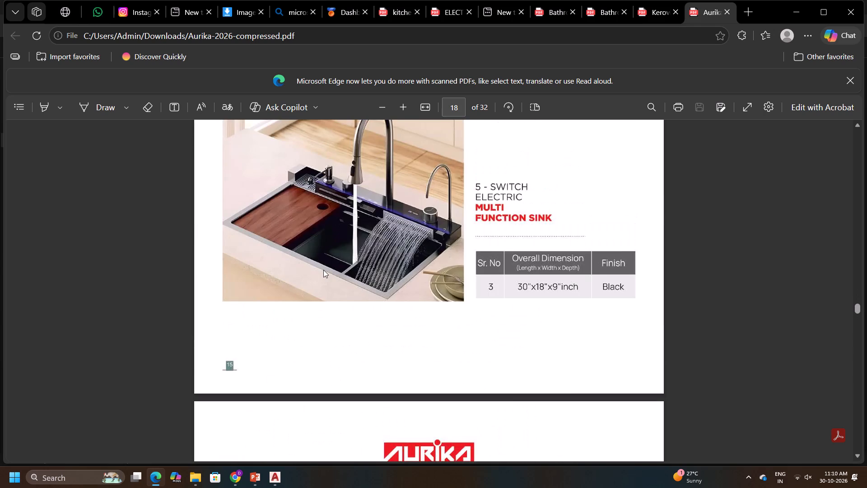
{"action": "scroll", "coordinate": [335, 295], "scroll_direction": "down", "scroll_amount": 5}
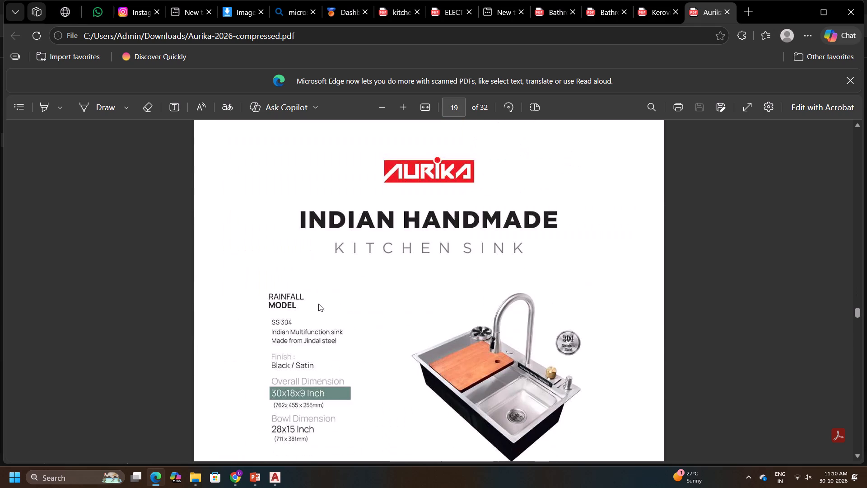
{"action": "scroll", "coordinate": [481, 311], "scroll_direction": "down", "scroll_amount": 15}
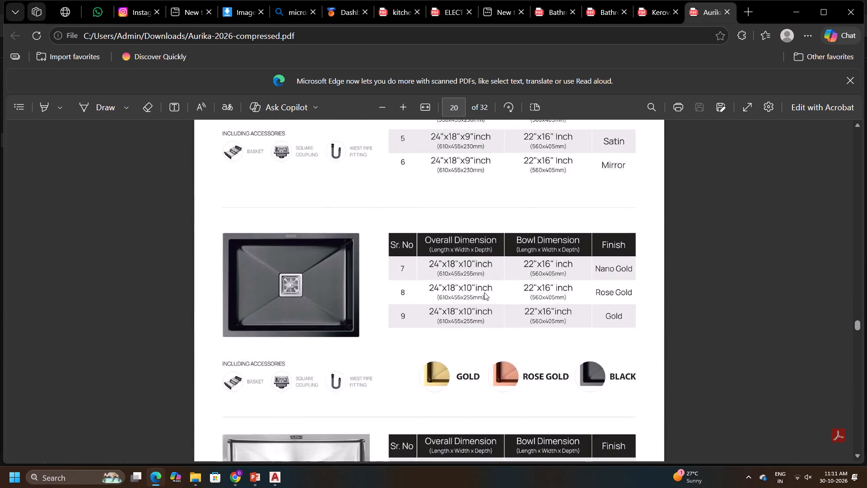
{"action": "scroll", "coordinate": [485, 290], "scroll_direction": "down", "scroll_amount": 13}
Skim the manhole cover, shower panel and accessory pages to the end of the Aurika catalogue, and close it.
{"action": "scroll", "coordinate": [471, 305], "scroll_direction": "down", "scroll_amount": 15}
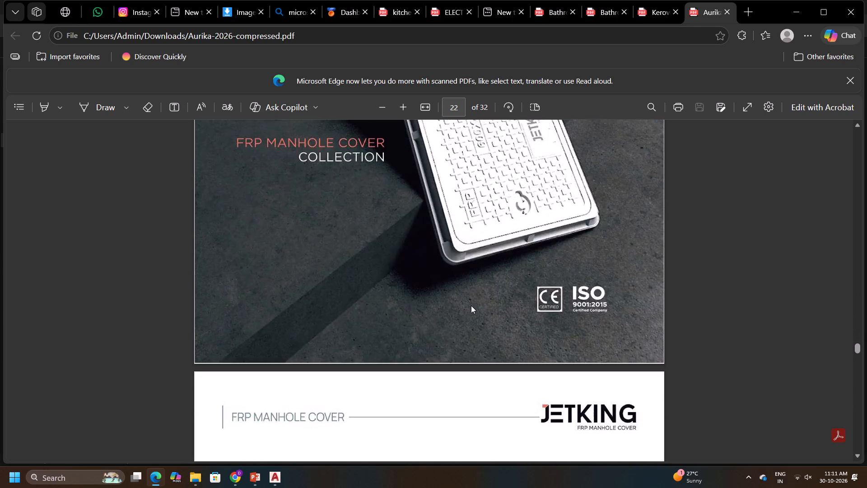
{"action": "scroll", "coordinate": [471, 305], "scroll_direction": "down", "scroll_amount": 20}
{"action": "scroll", "coordinate": [471, 305], "scroll_direction": "down", "scroll_amount": 18}
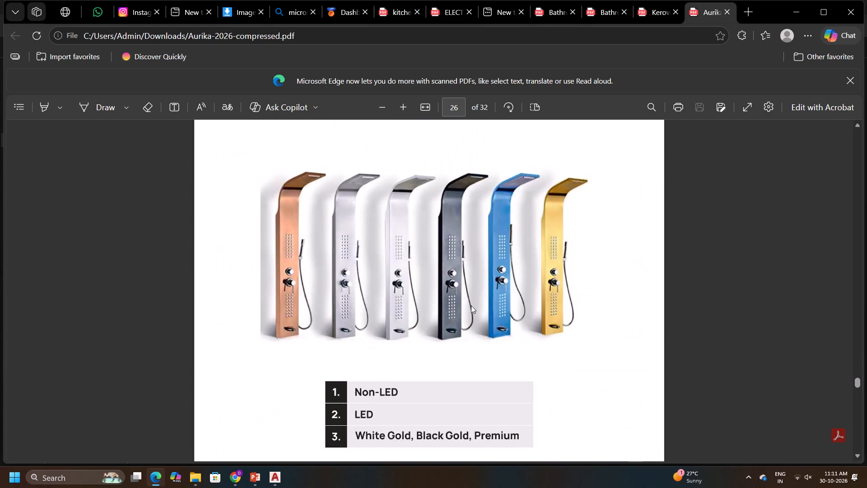
{"action": "scroll", "coordinate": [471, 305], "scroll_direction": "down", "scroll_amount": 20}
{"action": "scroll", "coordinate": [471, 305], "scroll_direction": "down", "scroll_amount": 20}
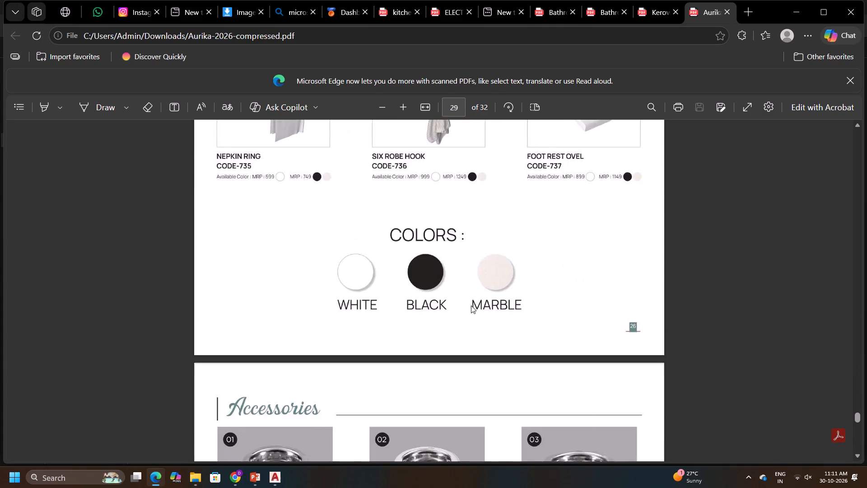
{"action": "scroll", "coordinate": [471, 305], "scroll_direction": "down", "scroll_amount": 14}
{"action": "scroll", "coordinate": [471, 305], "scroll_direction": "down", "scroll_amount": 20}
{"action": "scroll", "coordinate": [471, 305], "scroll_direction": "down", "scroll_amount": 8}
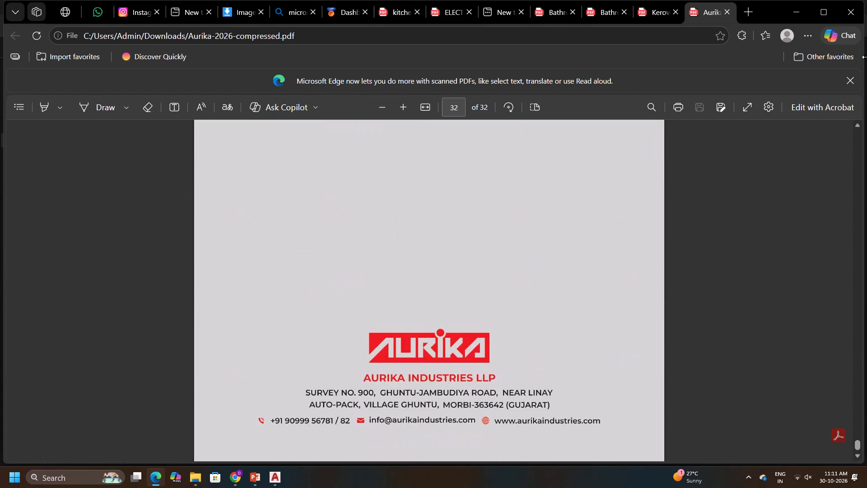
{"action": "left_click", "coordinate": [866, 15]}
{"action": "left_click", "coordinate": [861, 4]}
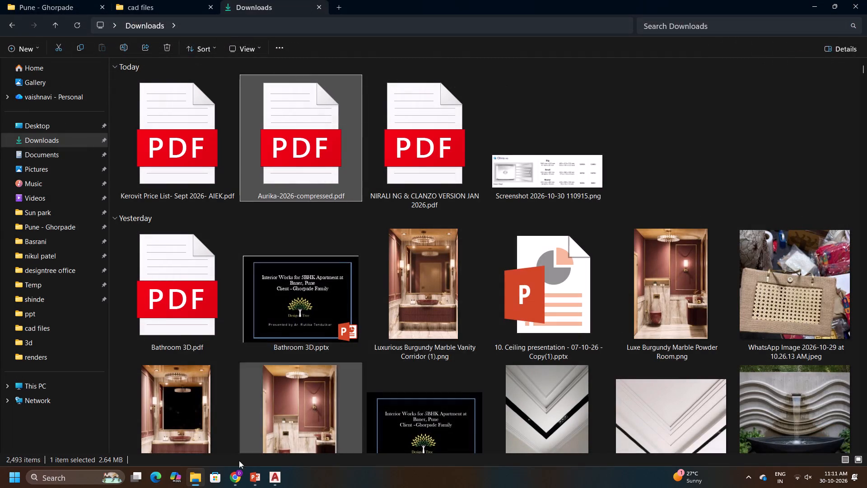
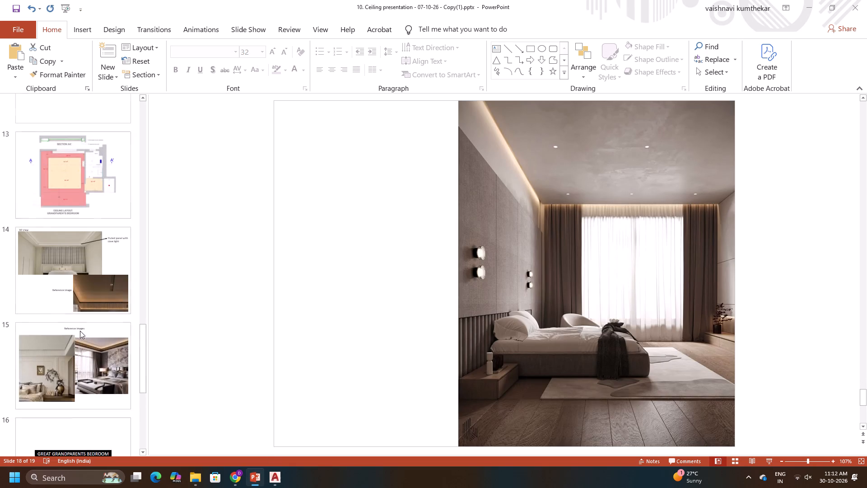
Go to slide 11, which holds the daughters bedroom ceiling layout.
{"action": "scroll", "coordinate": [80, 331], "scroll_direction": "up", "scroll_amount": 8}
{"action": "left_click", "coordinate": [84, 406]}
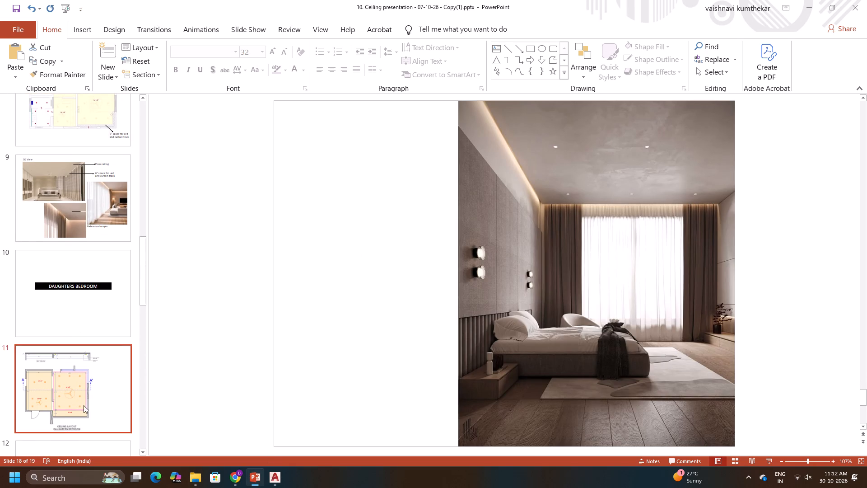